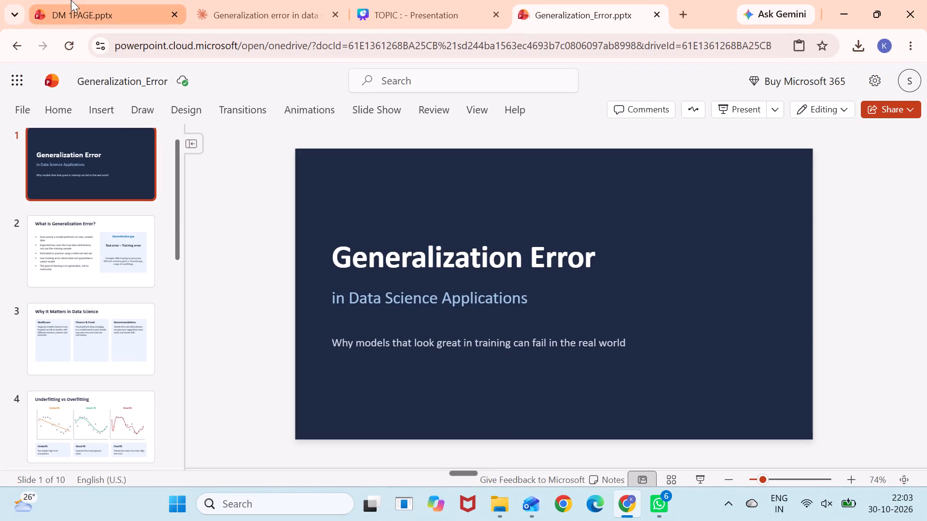
Insert a new blank slide after the title slide in the Generalization_Error presentation.
right_click(69, 155)
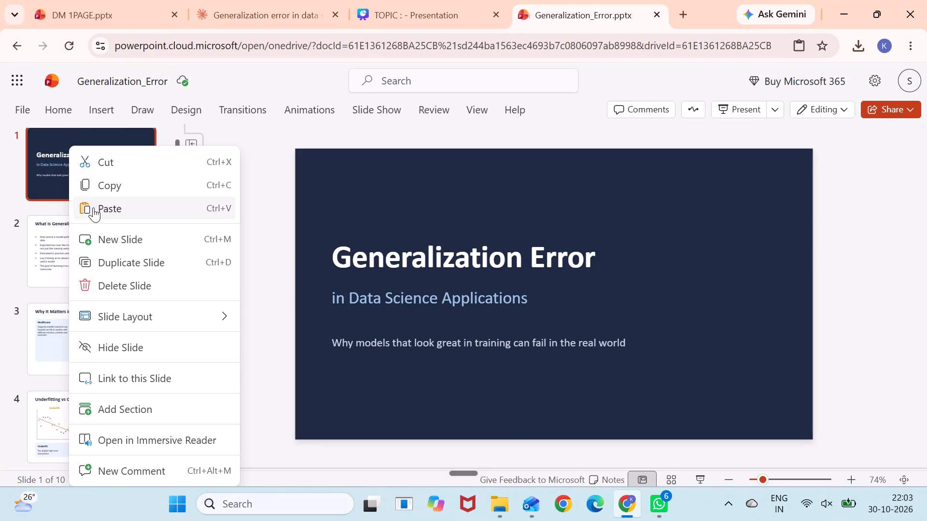
left_click(114, 245)
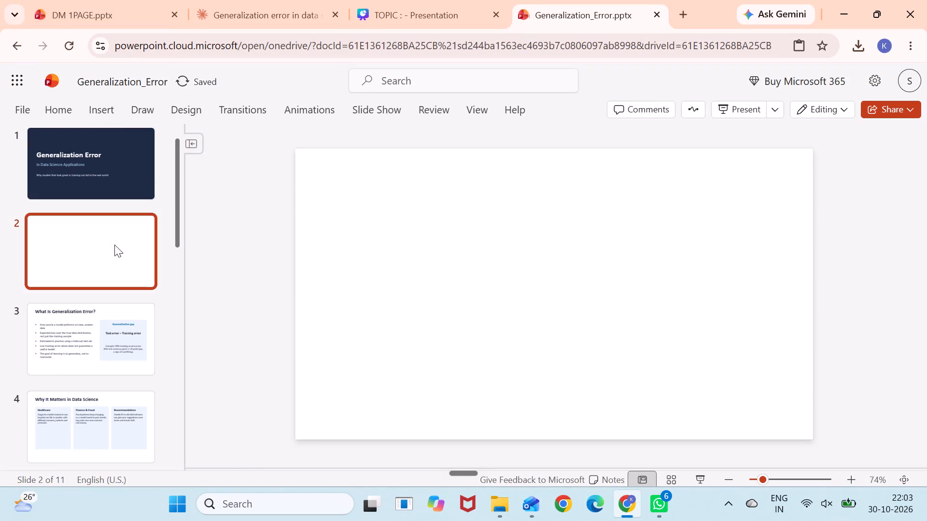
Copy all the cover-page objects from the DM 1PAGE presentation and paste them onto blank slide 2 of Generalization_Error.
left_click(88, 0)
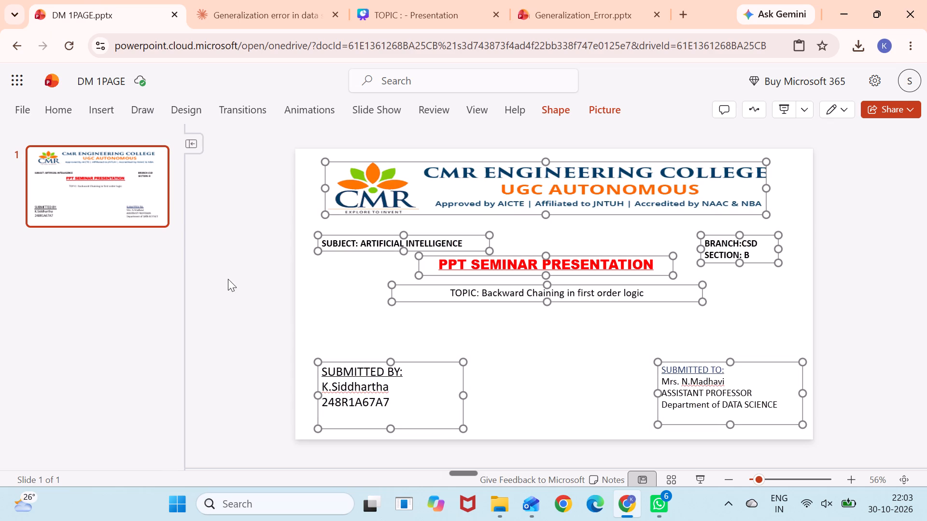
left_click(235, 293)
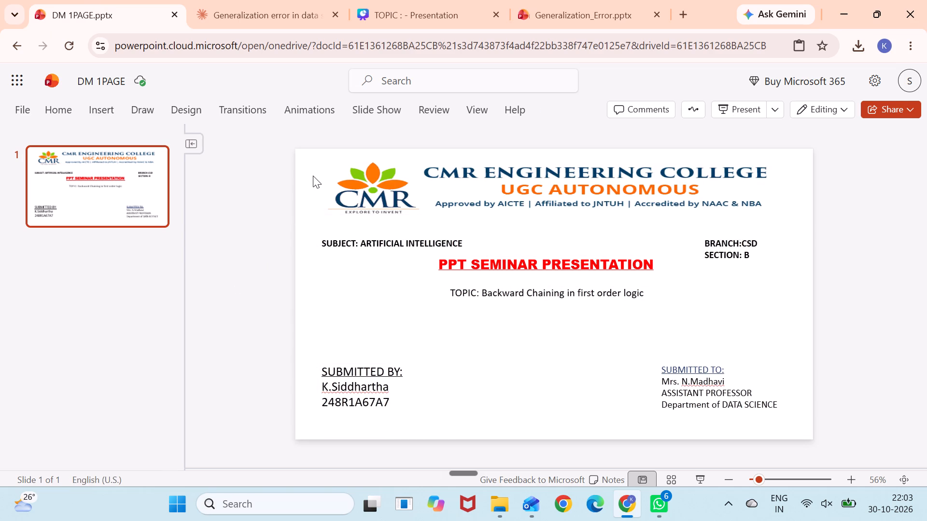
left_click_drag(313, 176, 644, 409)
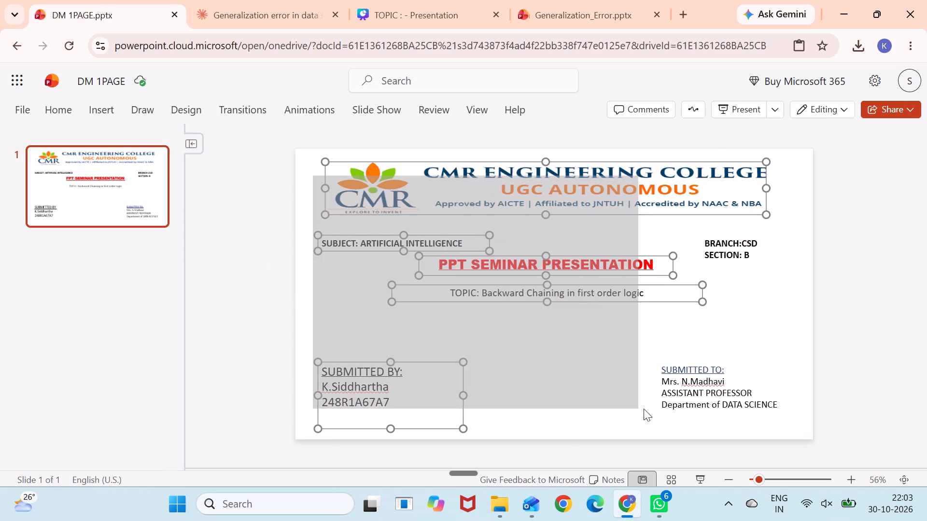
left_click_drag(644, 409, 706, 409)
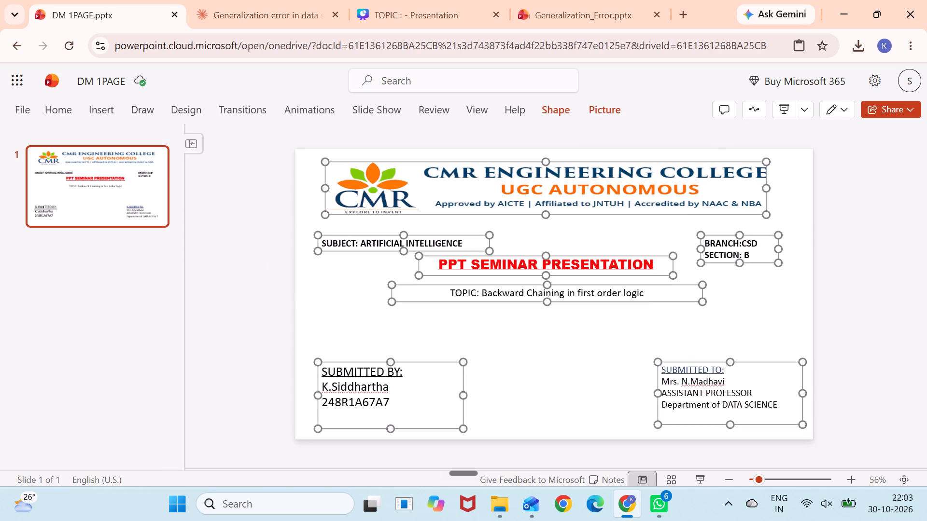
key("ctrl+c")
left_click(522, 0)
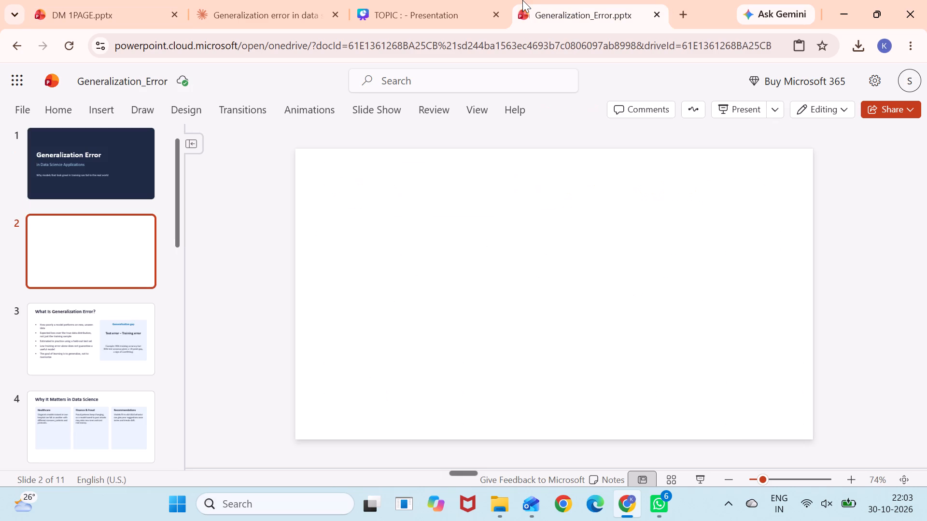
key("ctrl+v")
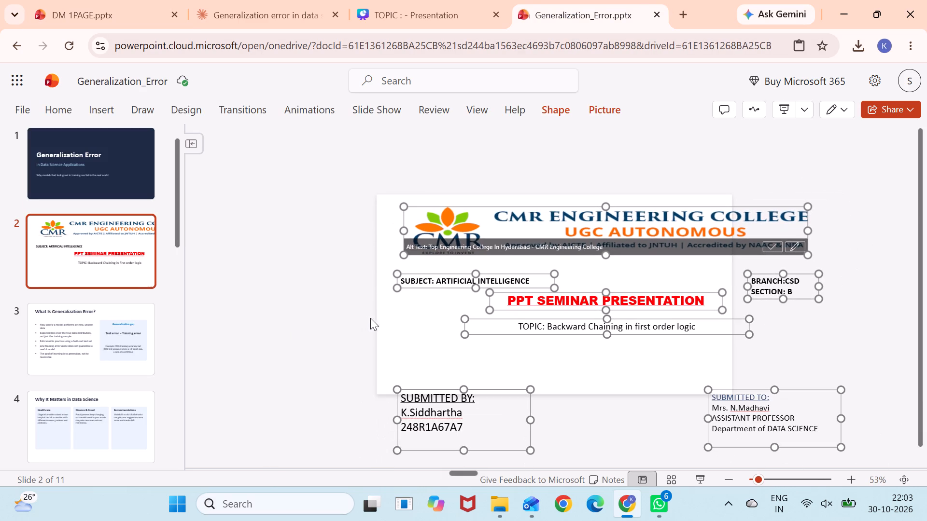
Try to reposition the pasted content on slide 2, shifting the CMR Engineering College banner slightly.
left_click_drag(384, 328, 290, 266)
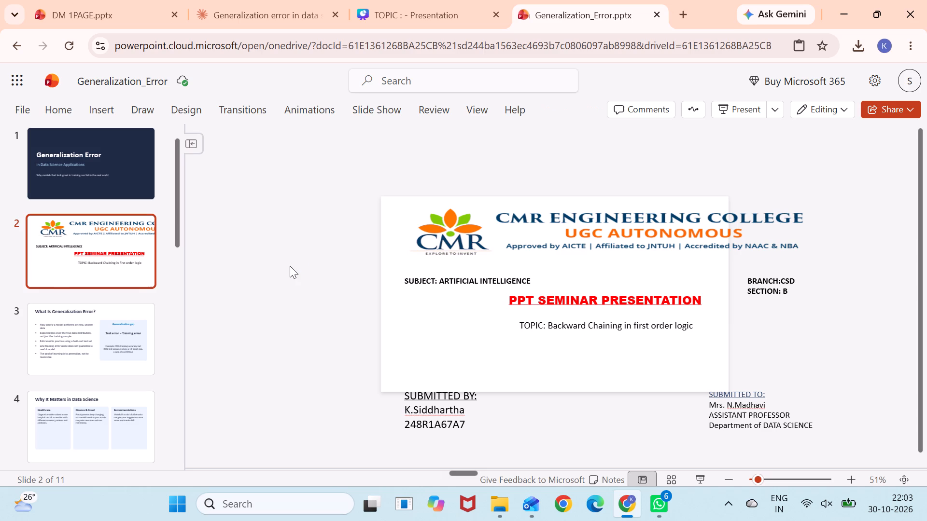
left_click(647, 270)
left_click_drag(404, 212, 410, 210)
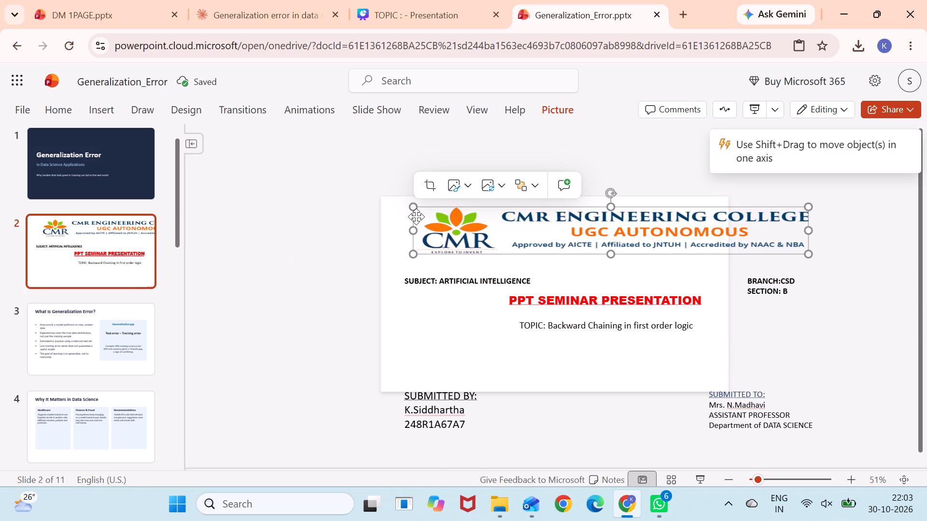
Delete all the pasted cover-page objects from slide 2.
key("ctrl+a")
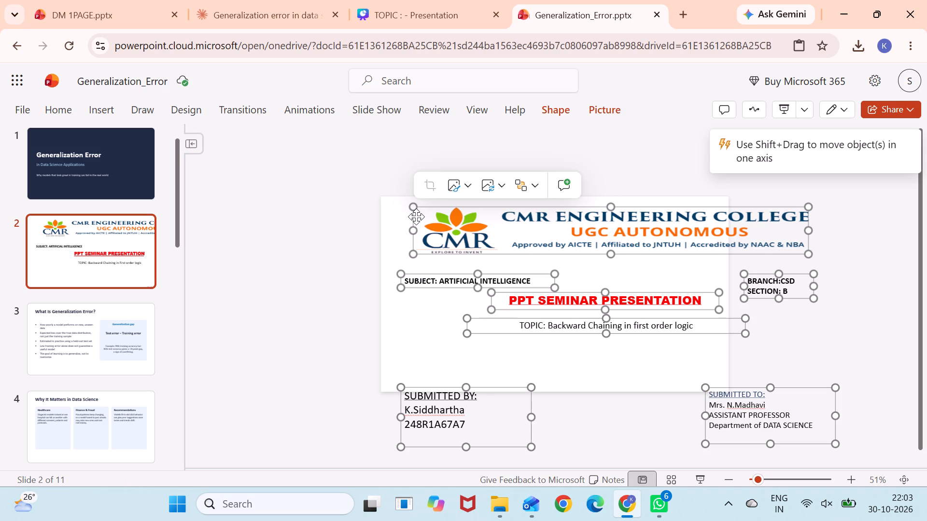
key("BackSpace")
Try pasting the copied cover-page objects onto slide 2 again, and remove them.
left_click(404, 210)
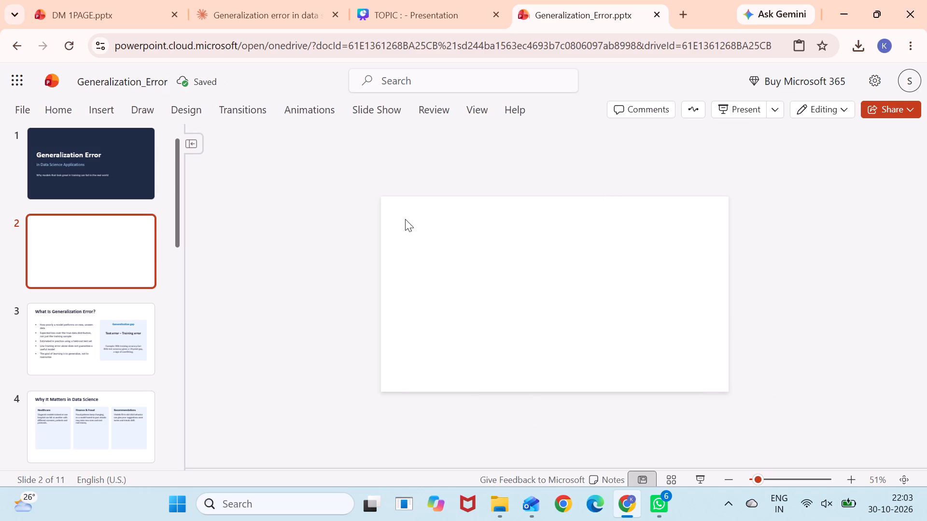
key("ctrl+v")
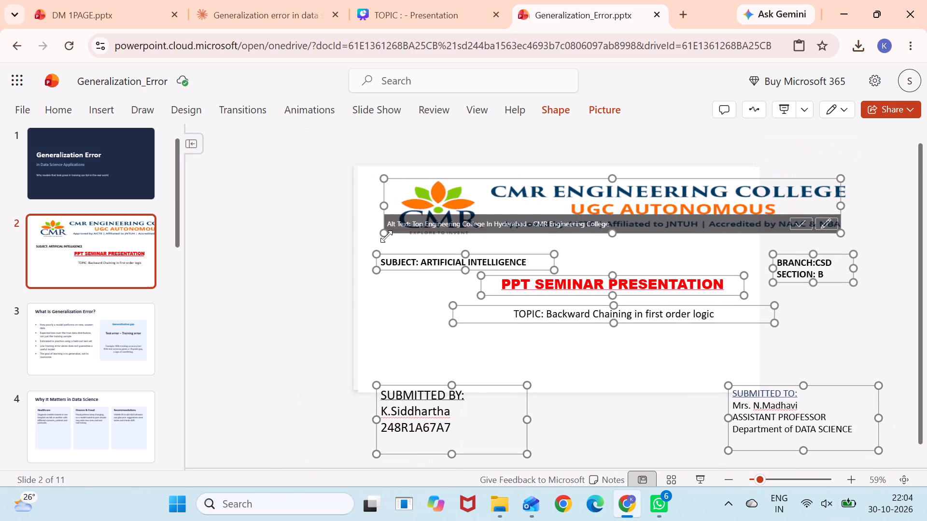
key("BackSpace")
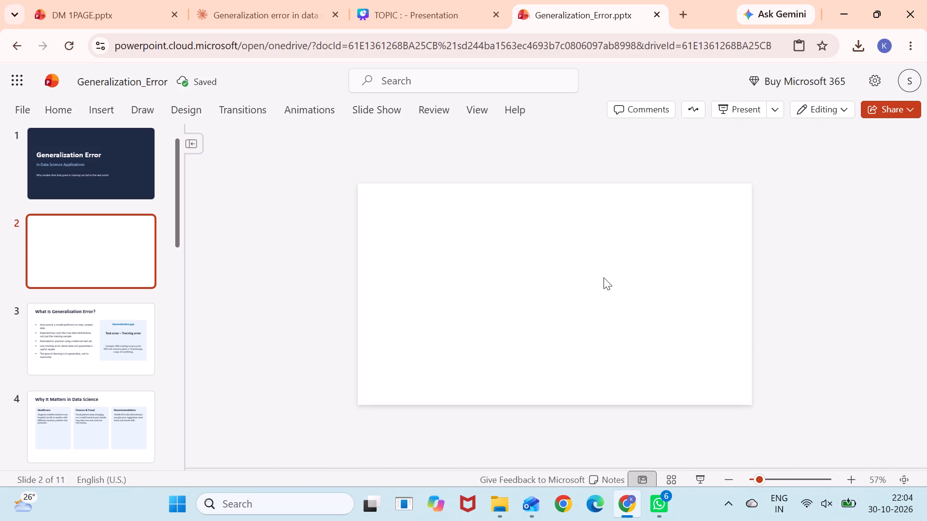
Paste the copied cover-page objects onto blank slide 2 of Generalization_Error.
left_click(110, 249)
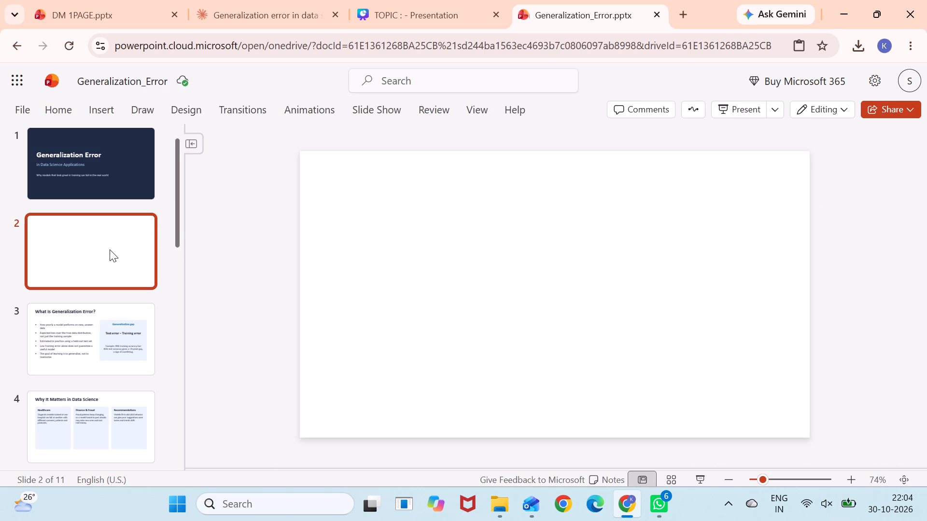
left_click(475, 257)
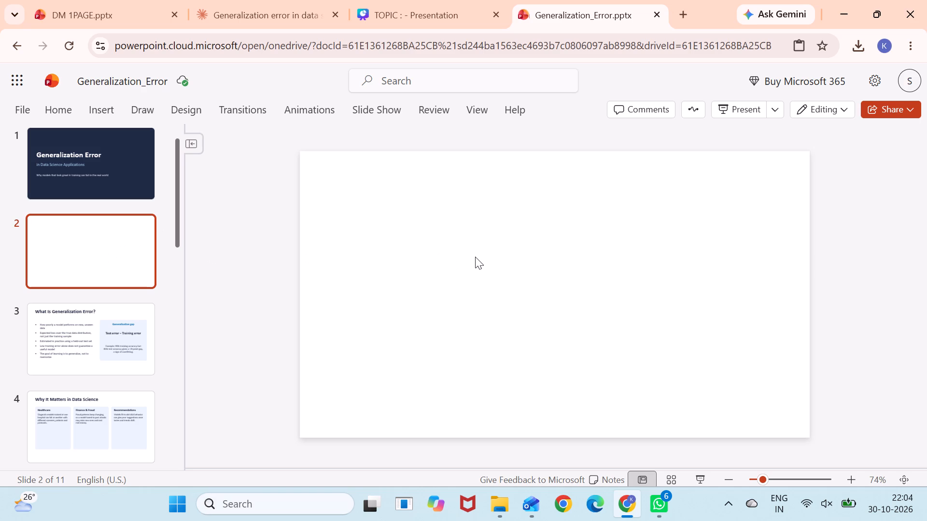
key("ctrl+v")
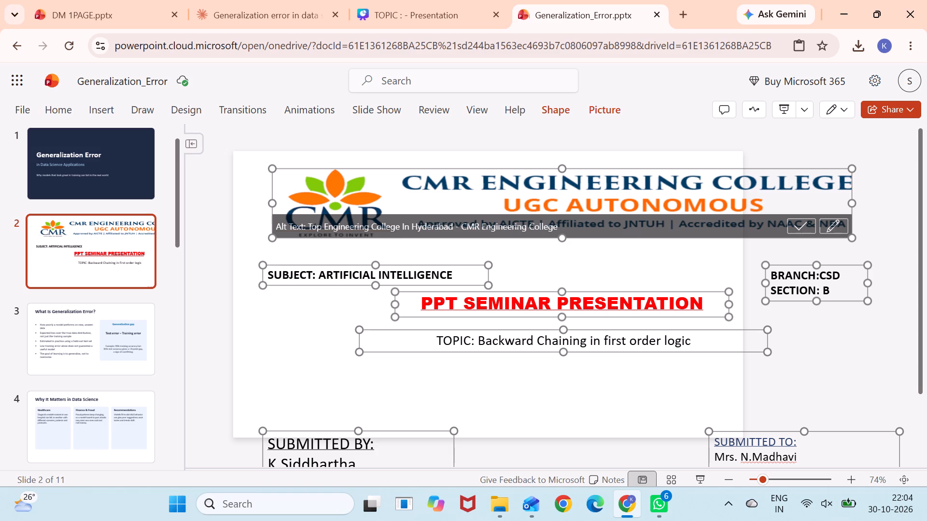
Compare with the DM 1PAGE original, then resize the pasted objects horizontally so the CMR Engineering College banner fits within slide 2's width.
left_click(55, 0)
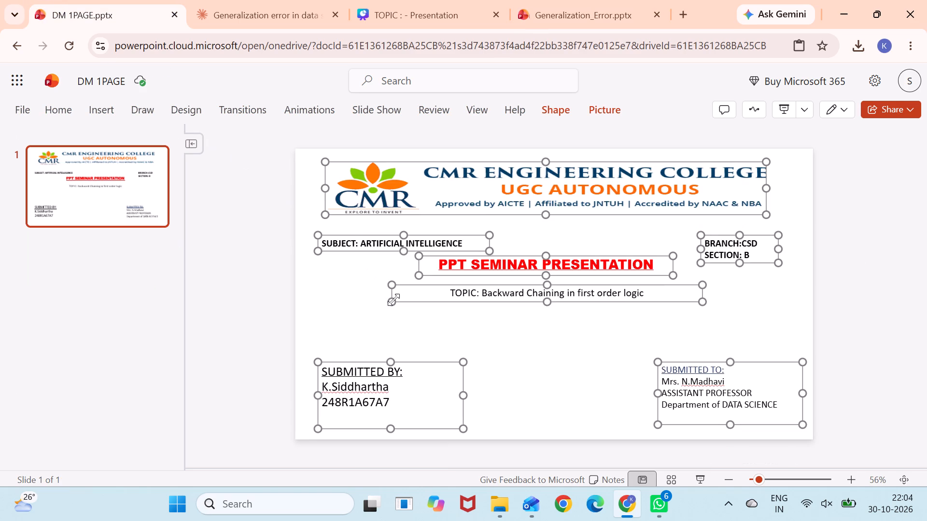
left_click(558, 2)
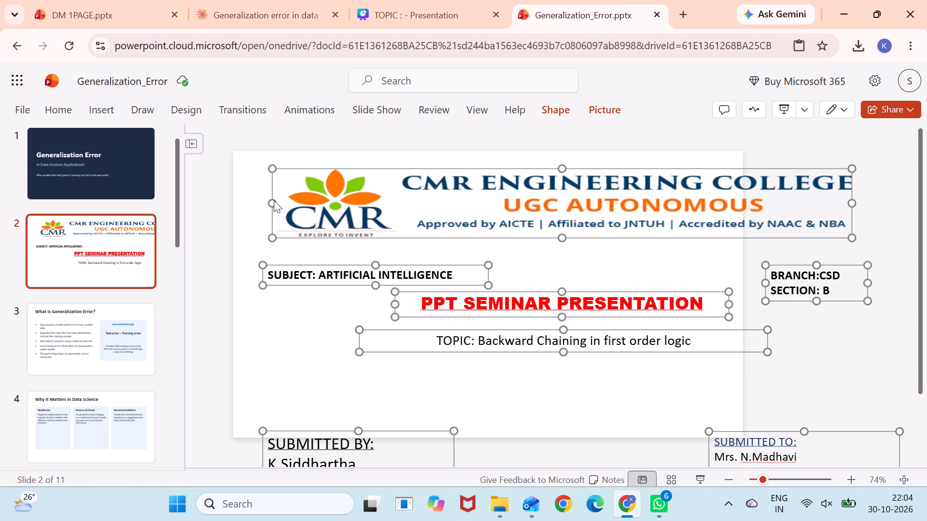
left_click_drag(277, 202, 273, 205)
left_click_drag(273, 205, 272, 205)
left_click_drag(272, 205, 239, 197)
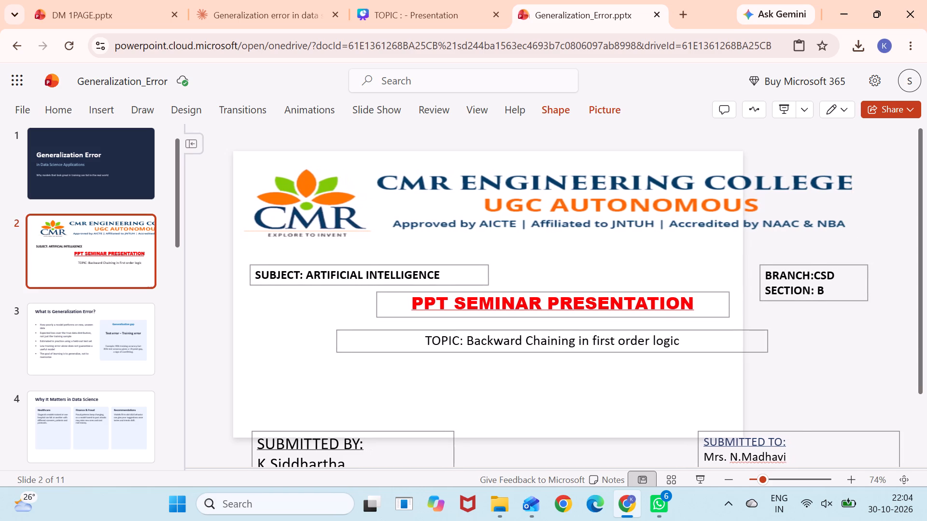
left_click_drag(239, 197, 239, 197)
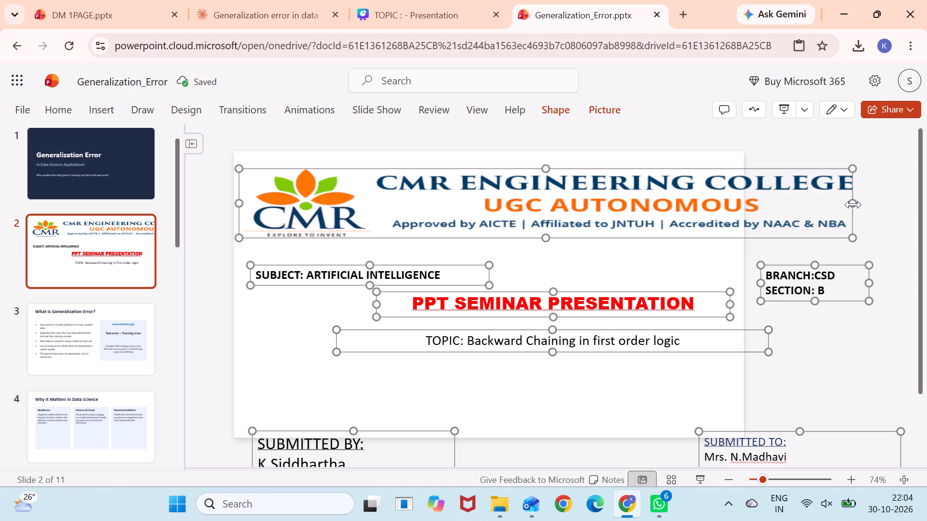
left_click_drag(854, 205, 723, 200)
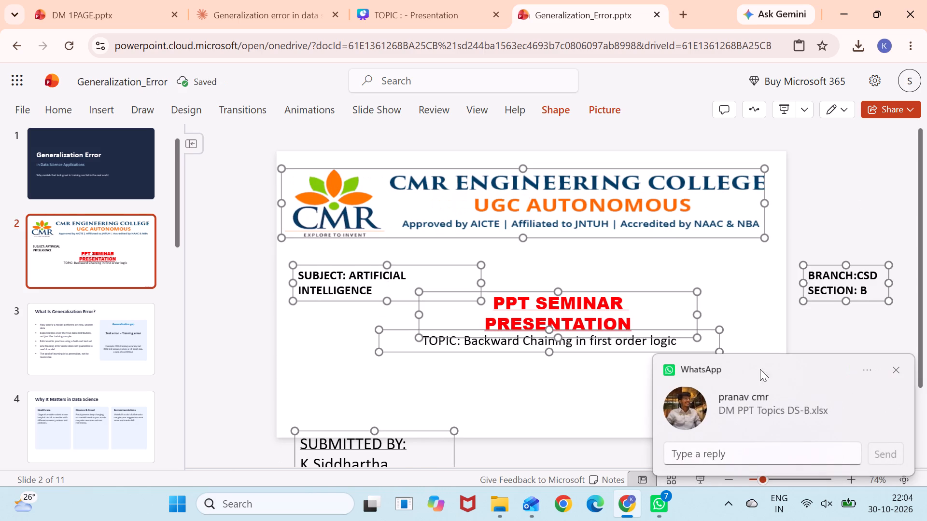
Start a reply to the incoming WhatsApp message about the DM PPT Topics DS-B.xlsx file.
left_click(773, 457)
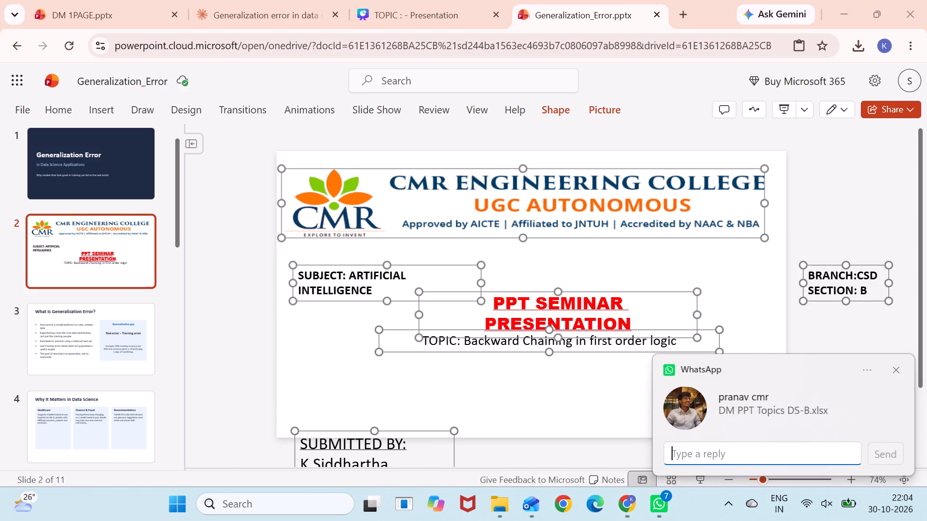
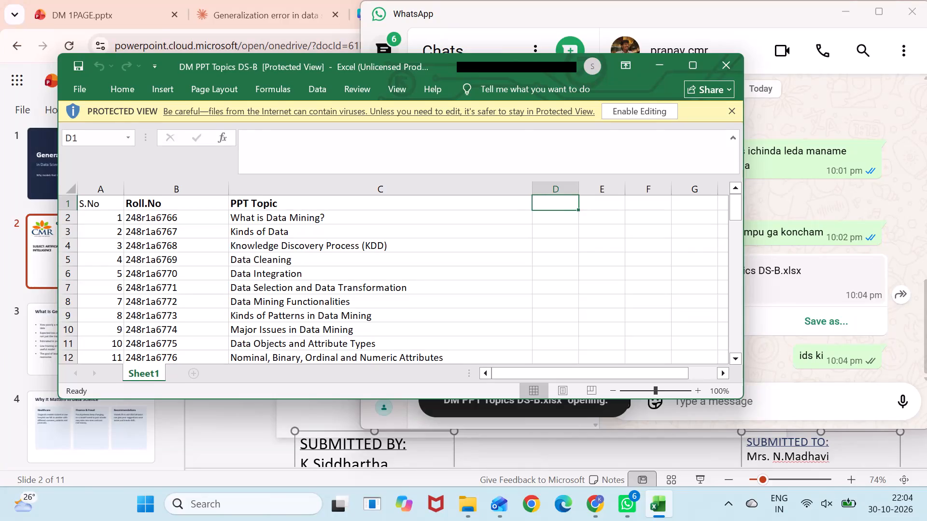
Look through the roll numbers and assigned PPT topics in the DM PPT Topics DS-B workbook.
scroll(388, 298, "down", 3)
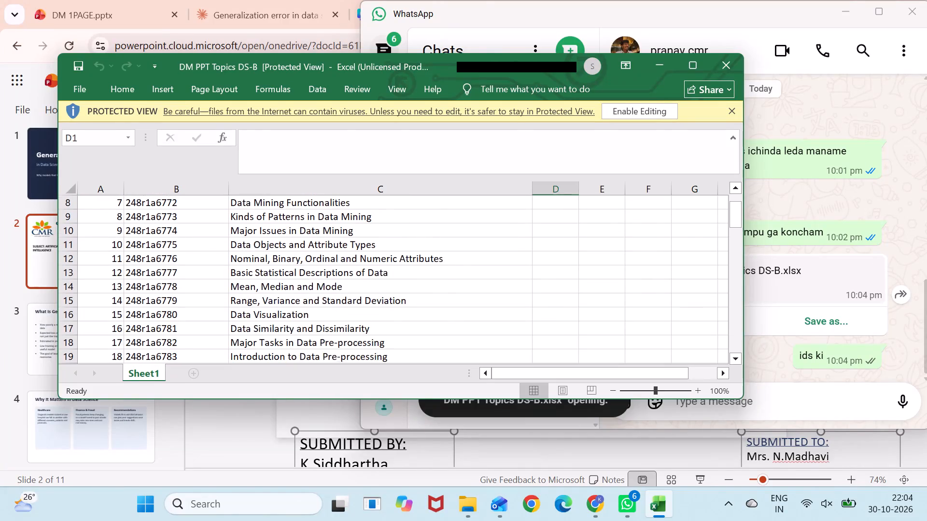
scroll(388, 298, "down", 3)
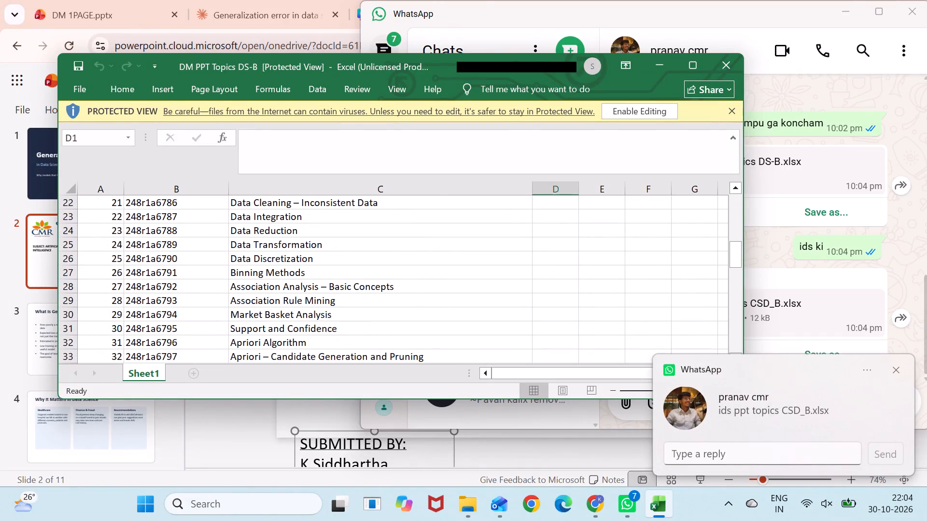
left_click(683, 449)
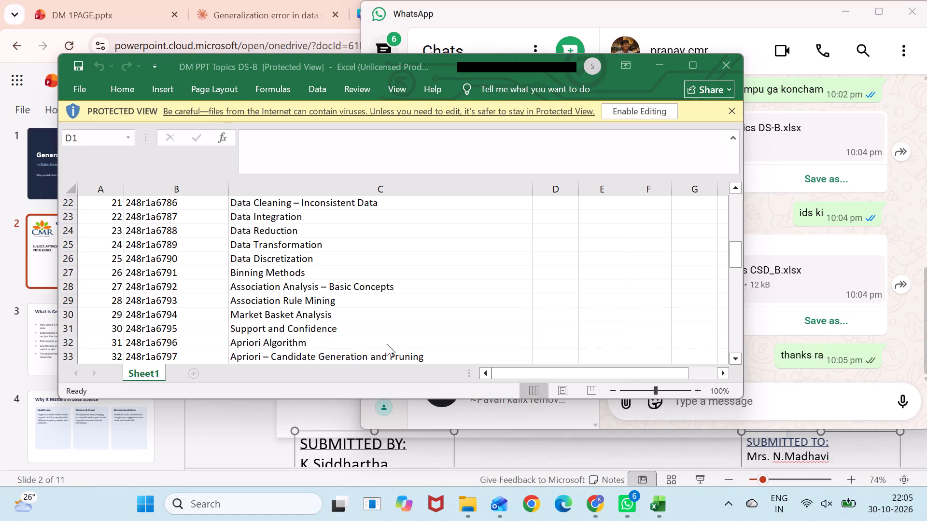
Find the topic "Multilevel Association Rules – Example" in the DM PPT Topics DS-B list and try to select its text.
scroll(259, 247, "down", 2)
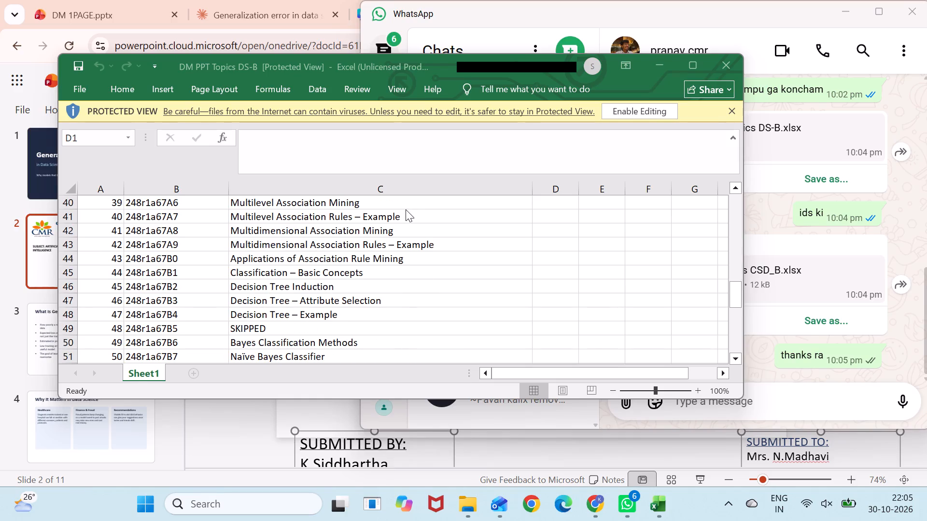
left_click_drag(406, 212, 230, 215)
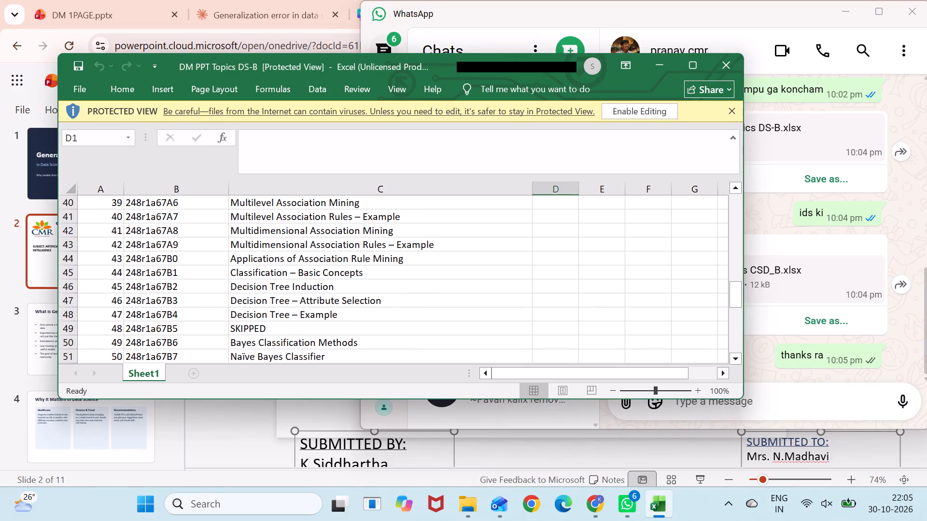
Copy the topic title "Multilevel Association Rules – Example" from cell C41 of the DM PPT Topics DS-B workbook.
left_click(230, 215)
left_click(230, 215)
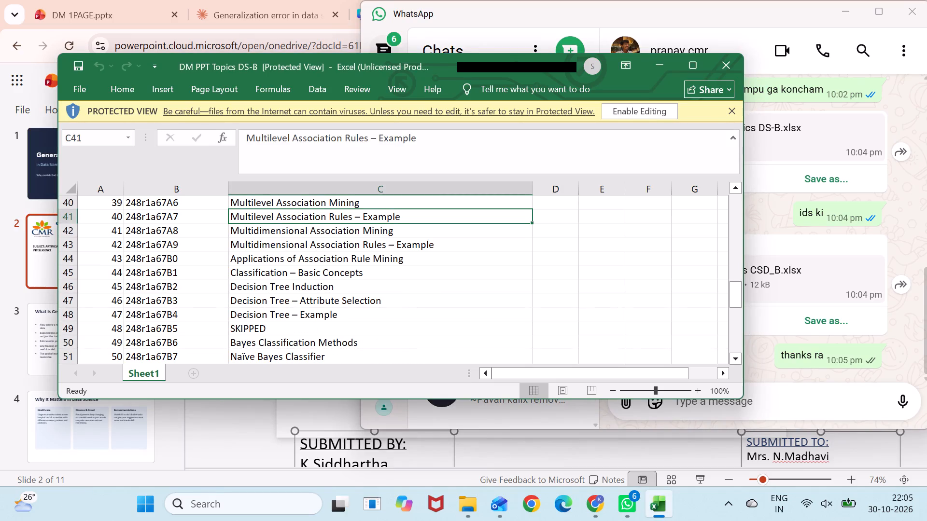
left_click_drag(230, 215, 354, 212)
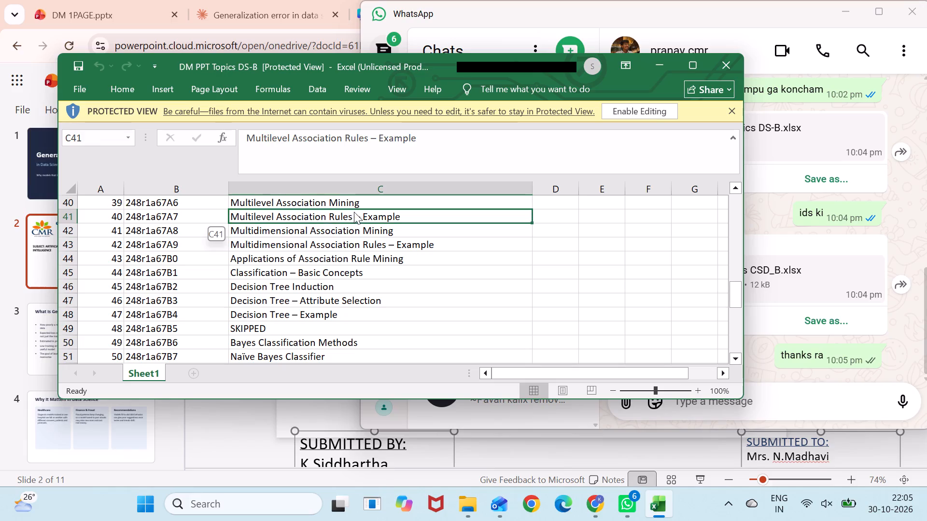
left_click_drag(354, 212, 403, 217)
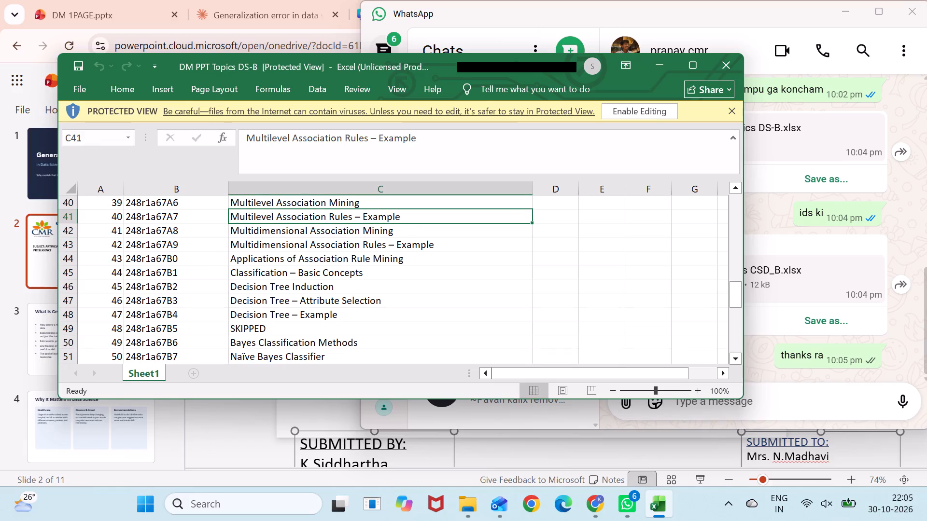
left_click_drag(403, 217, 302, 217)
key("ctrl+c")
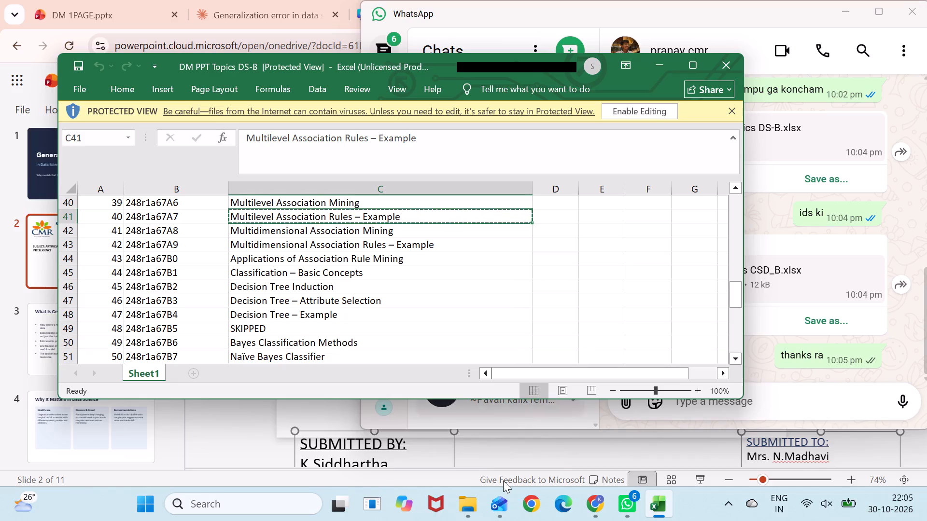
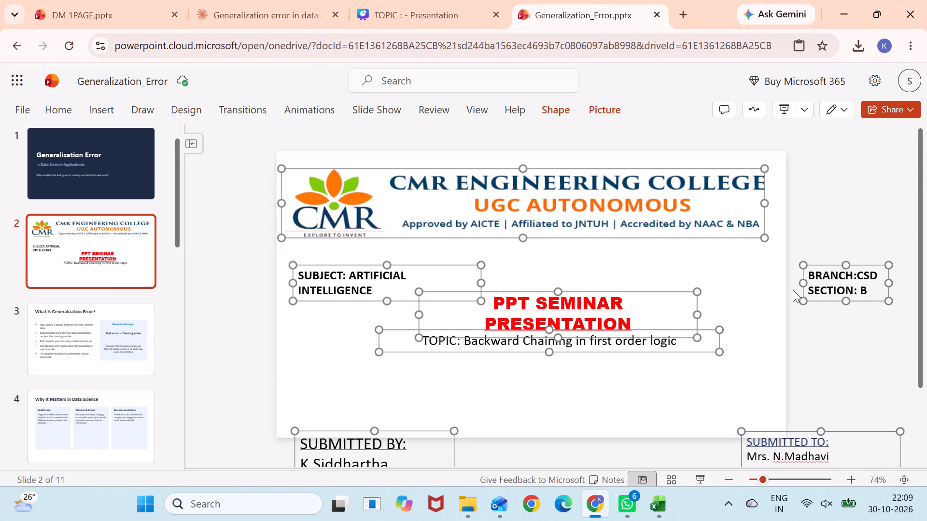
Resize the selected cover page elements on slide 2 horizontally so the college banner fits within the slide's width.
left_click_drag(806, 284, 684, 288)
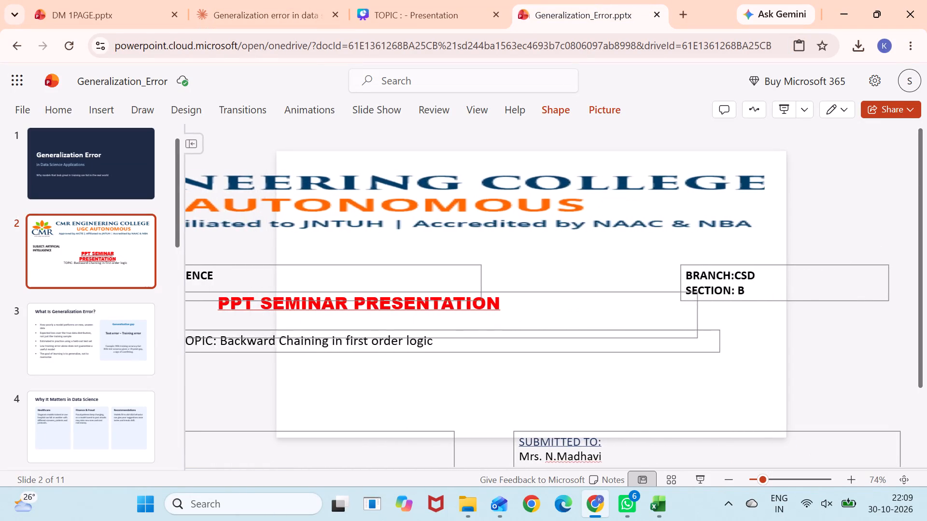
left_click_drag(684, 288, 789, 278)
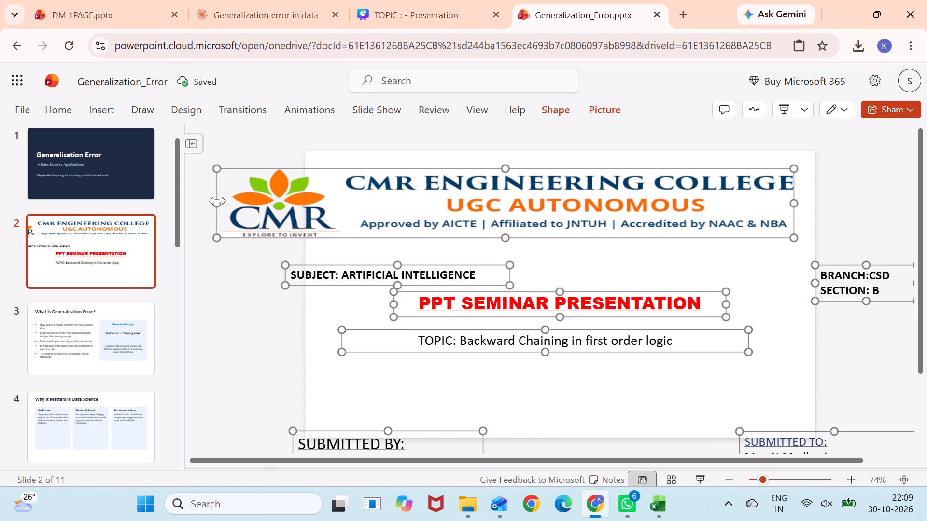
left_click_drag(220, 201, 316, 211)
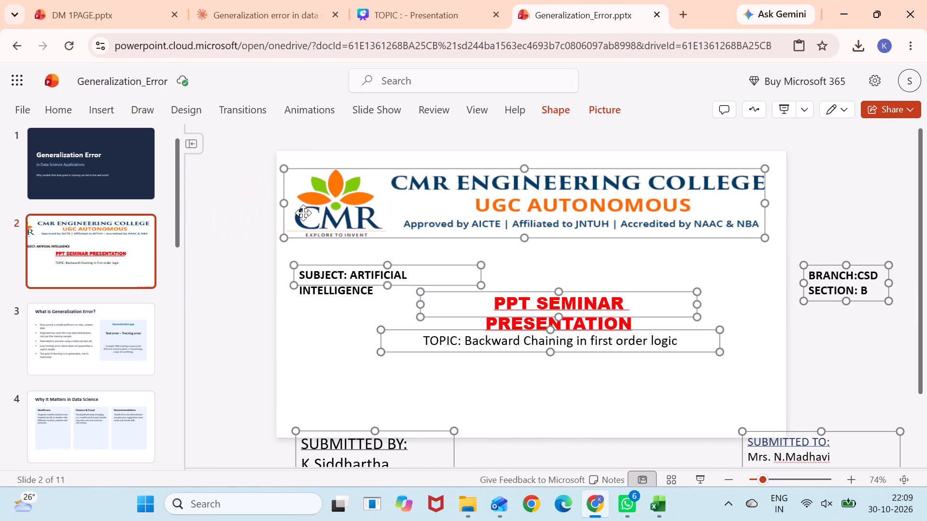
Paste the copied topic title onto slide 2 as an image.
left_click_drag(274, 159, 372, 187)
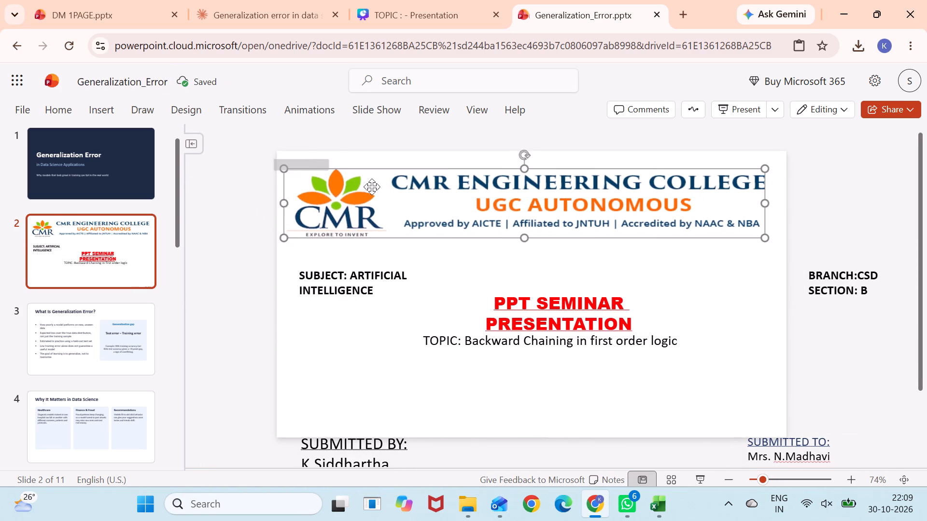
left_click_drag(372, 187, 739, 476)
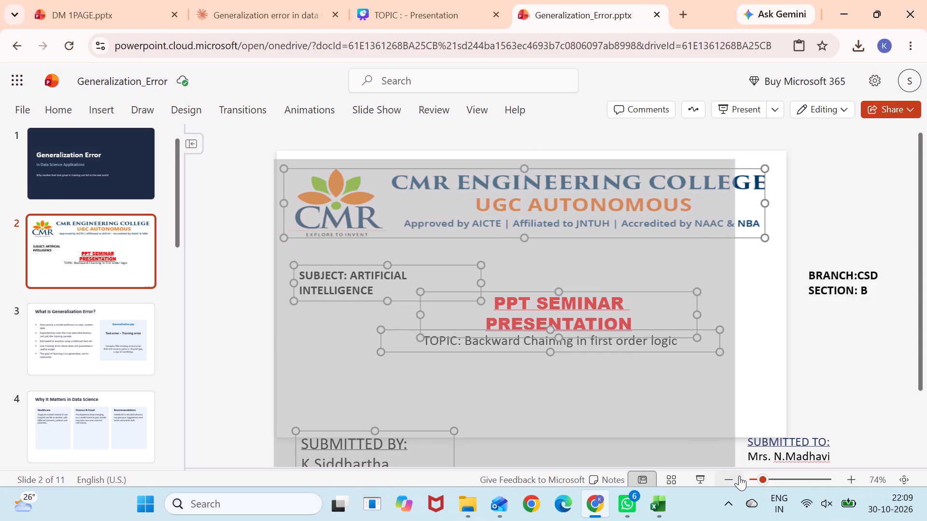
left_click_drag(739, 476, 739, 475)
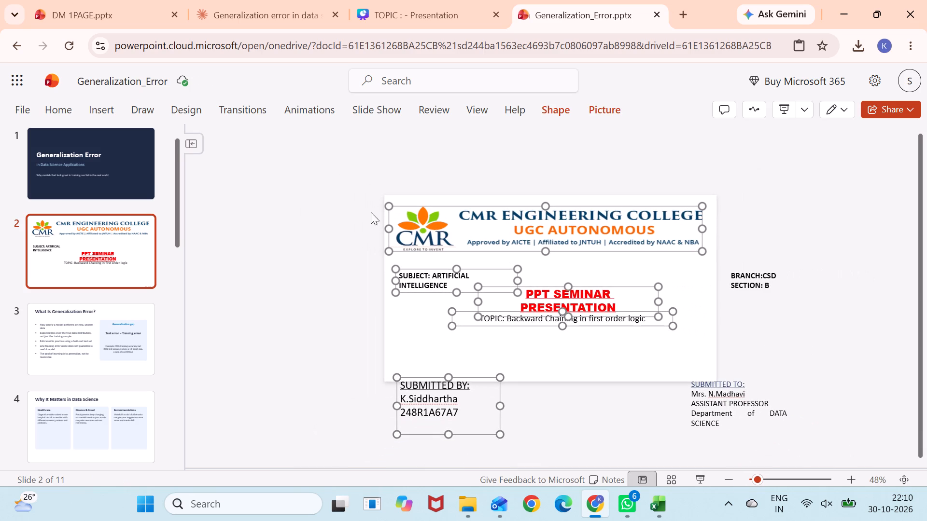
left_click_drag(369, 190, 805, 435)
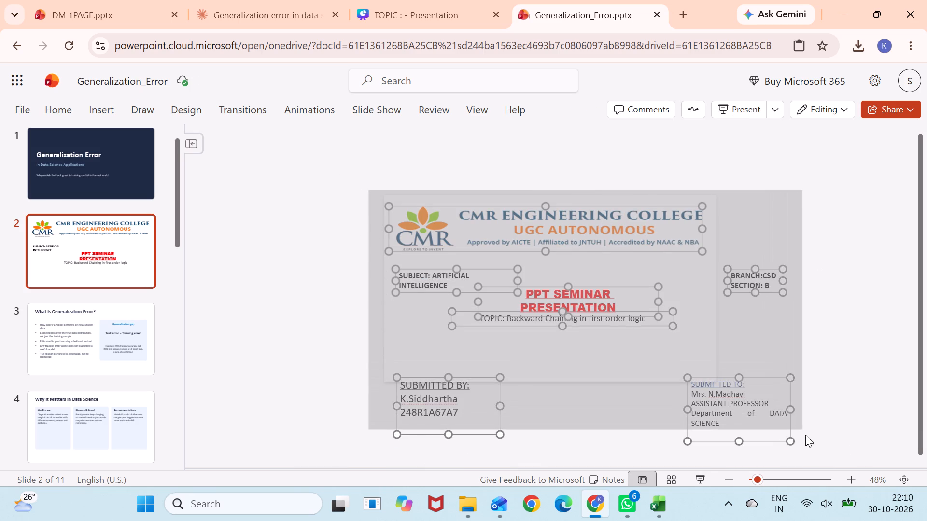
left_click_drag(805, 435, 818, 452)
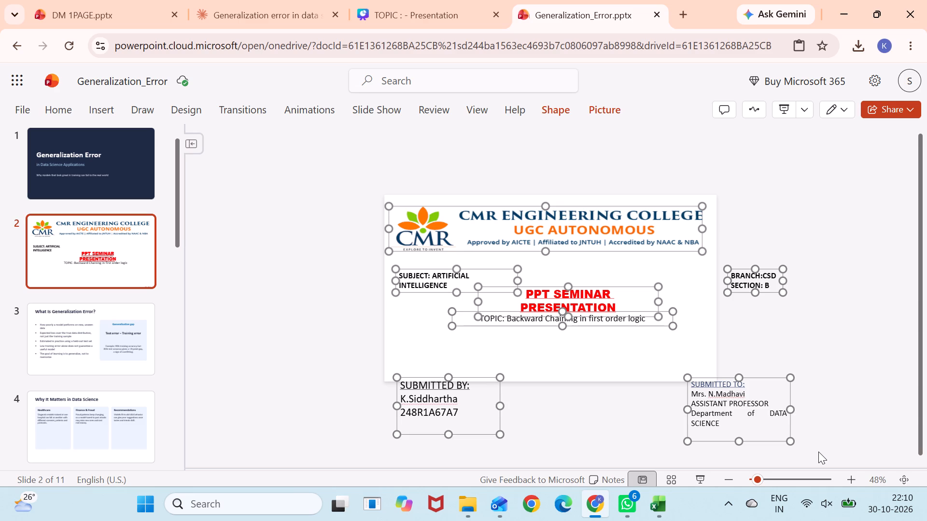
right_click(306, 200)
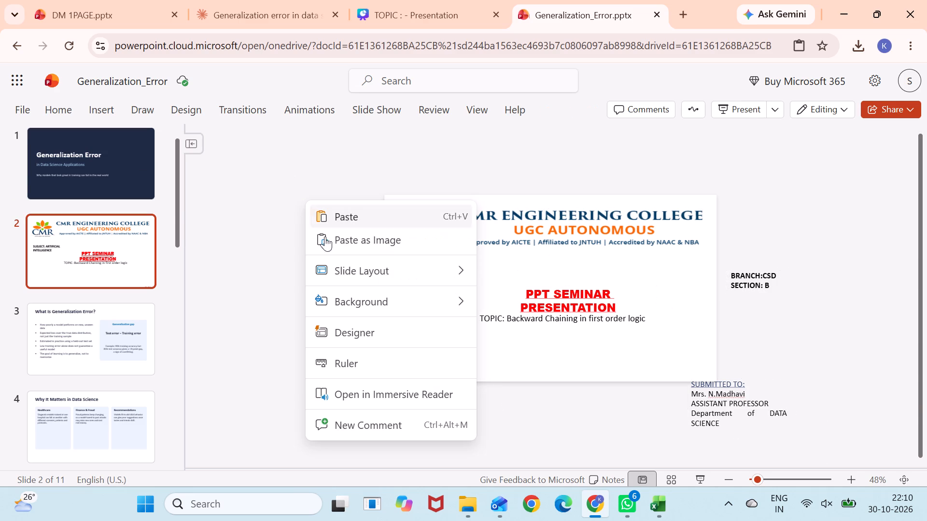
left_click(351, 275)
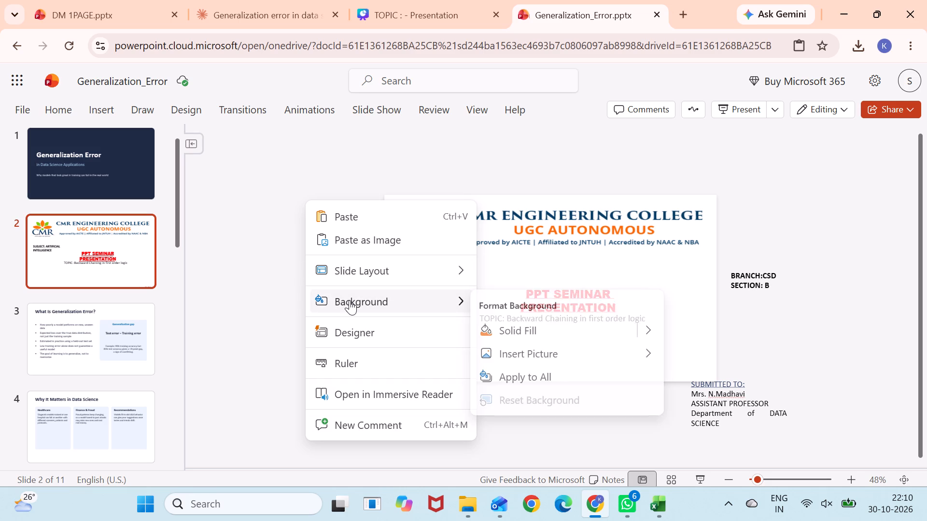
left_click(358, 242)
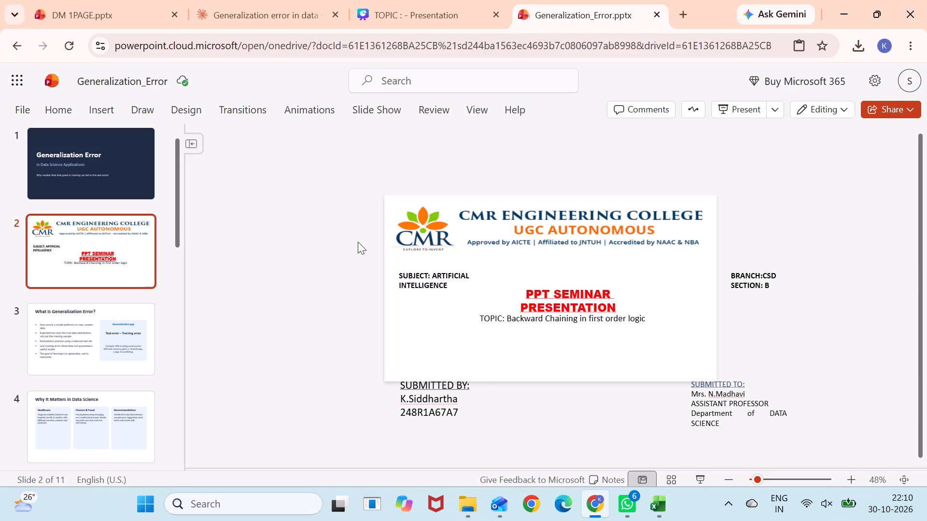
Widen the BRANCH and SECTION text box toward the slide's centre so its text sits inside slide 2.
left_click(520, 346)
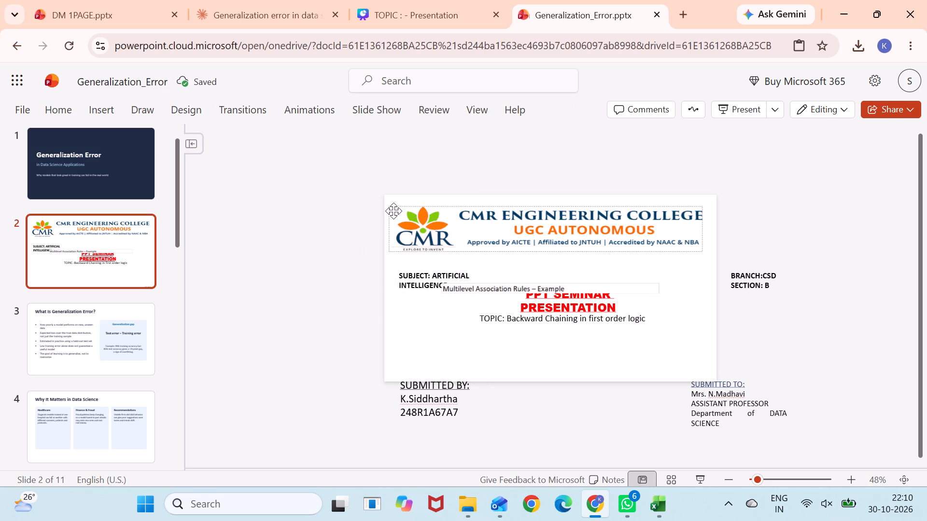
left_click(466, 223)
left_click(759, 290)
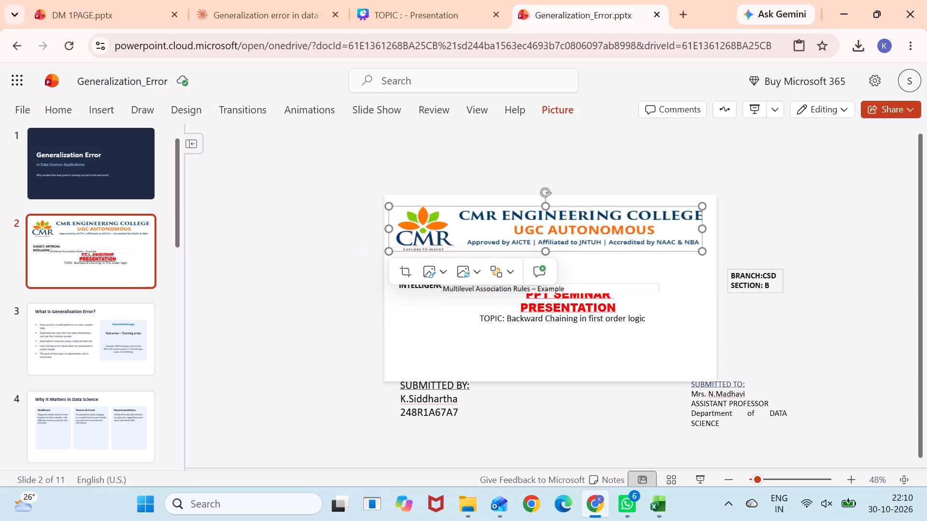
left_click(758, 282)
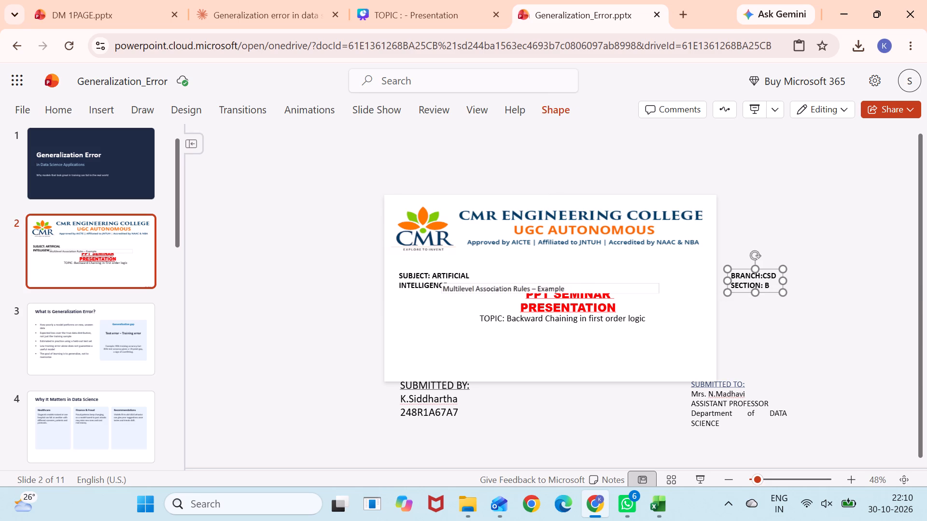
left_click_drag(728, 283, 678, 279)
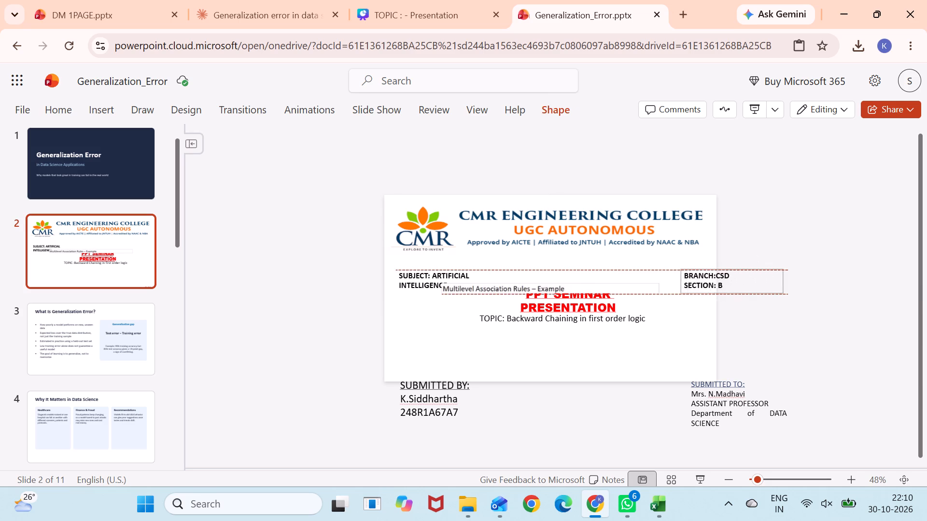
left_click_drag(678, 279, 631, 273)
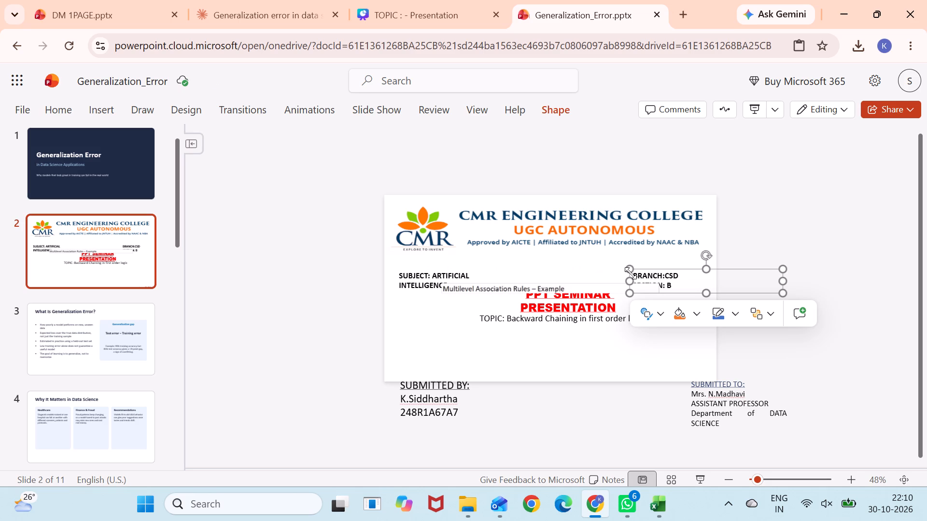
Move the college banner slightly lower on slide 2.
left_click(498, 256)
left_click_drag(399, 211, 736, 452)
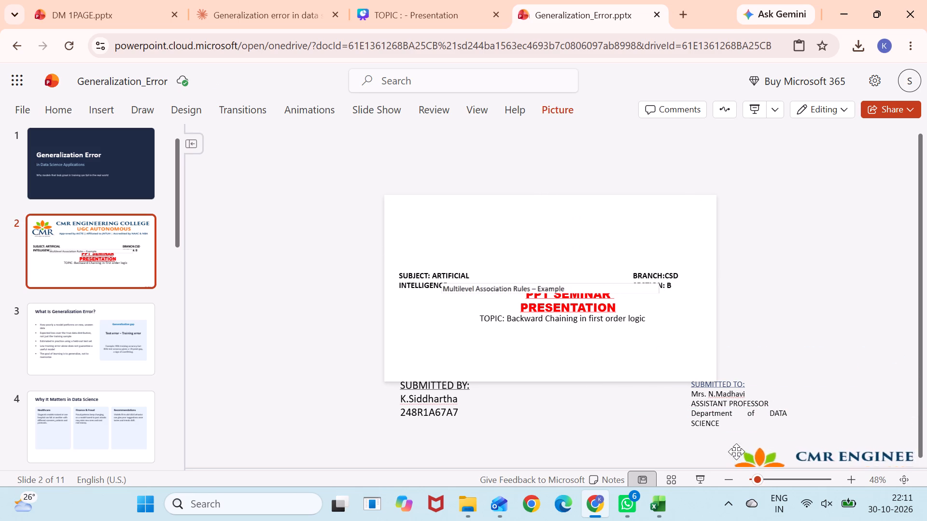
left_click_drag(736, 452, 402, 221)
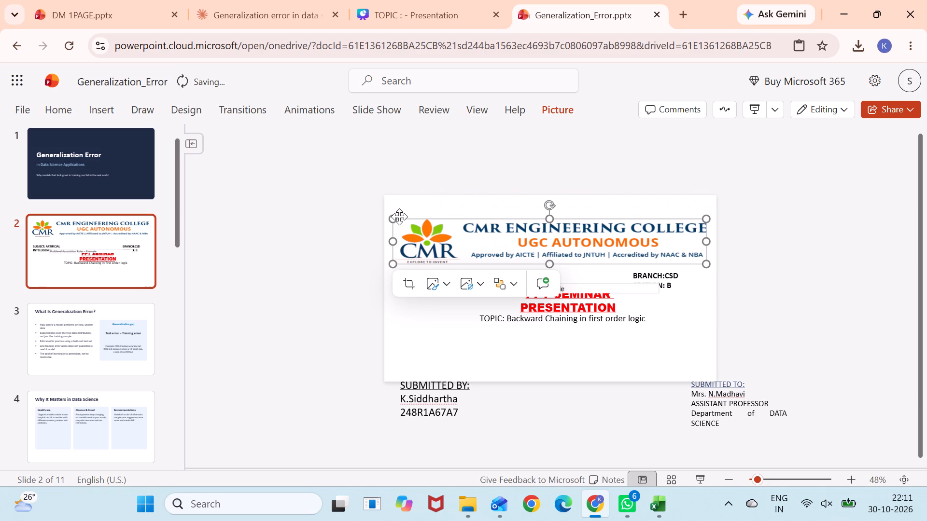
Select all the cover page elements on slide 2, including the pasted title image, and delete them.
left_click_drag(397, 206, 763, 451)
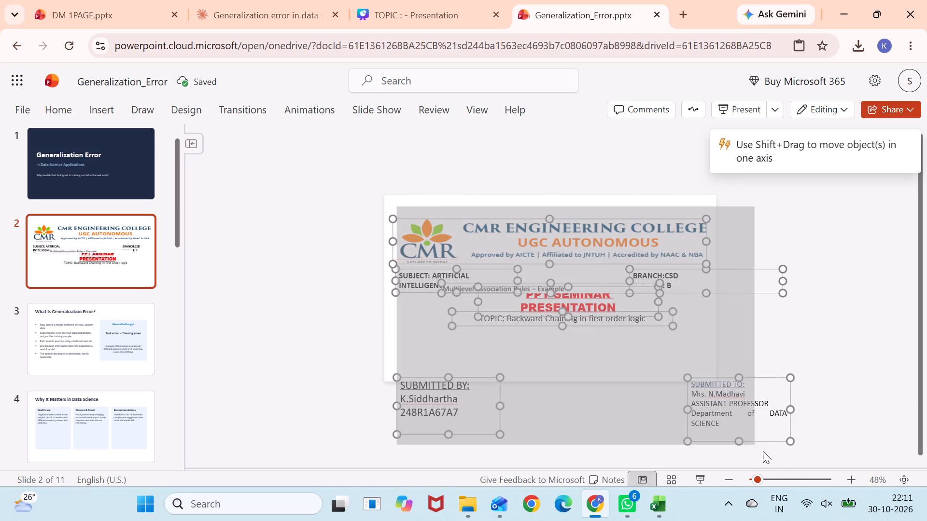
left_click_drag(763, 451, 776, 459)
key("BackSpace")
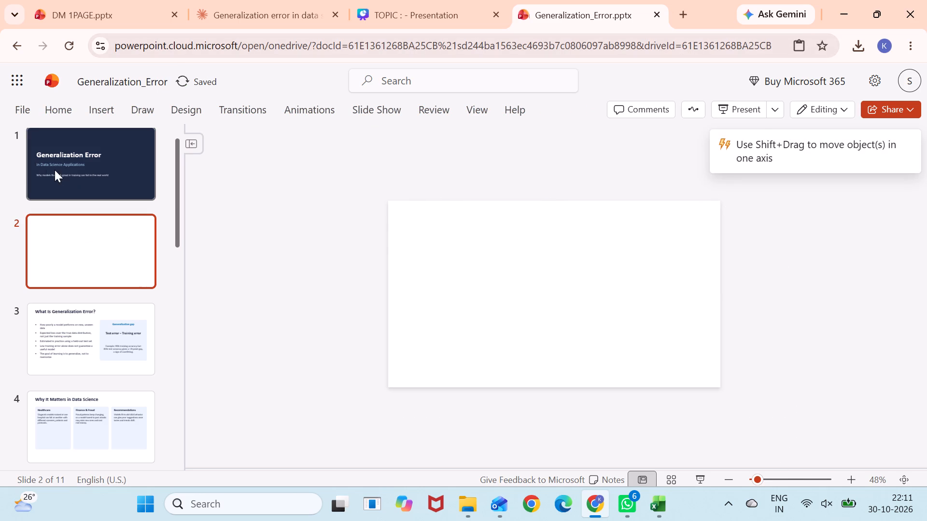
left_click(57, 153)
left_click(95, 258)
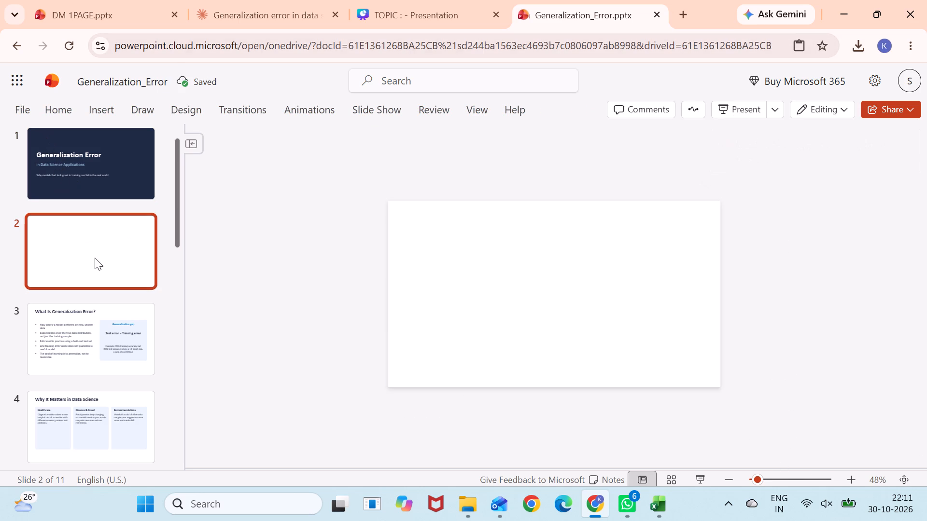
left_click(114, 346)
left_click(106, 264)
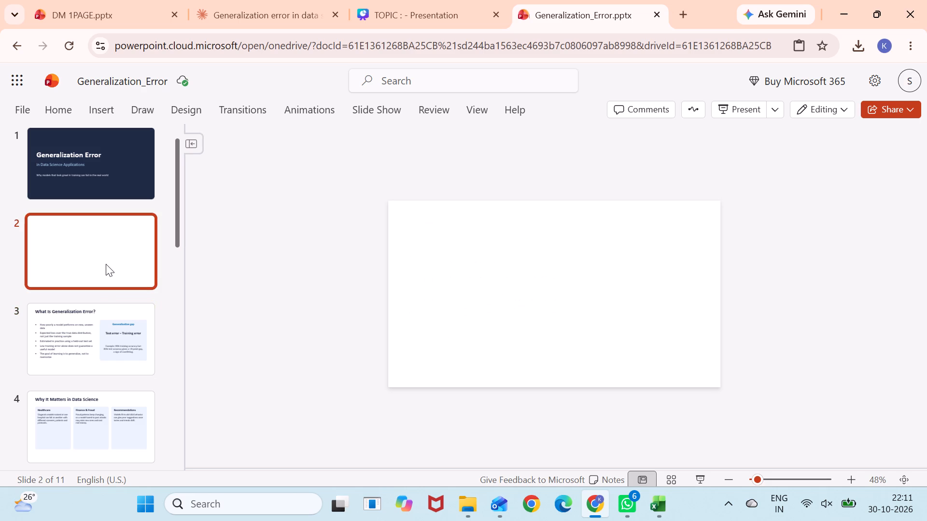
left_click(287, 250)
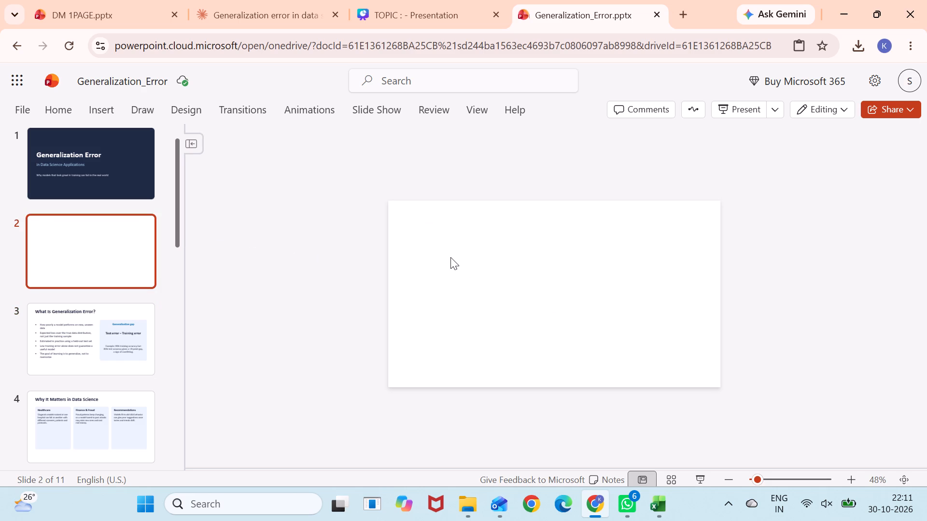
Switch to the DM 1PAGE presentation and replace the subject name after "SUBJECT:" with text starting "Da".
left_click(161, 0)
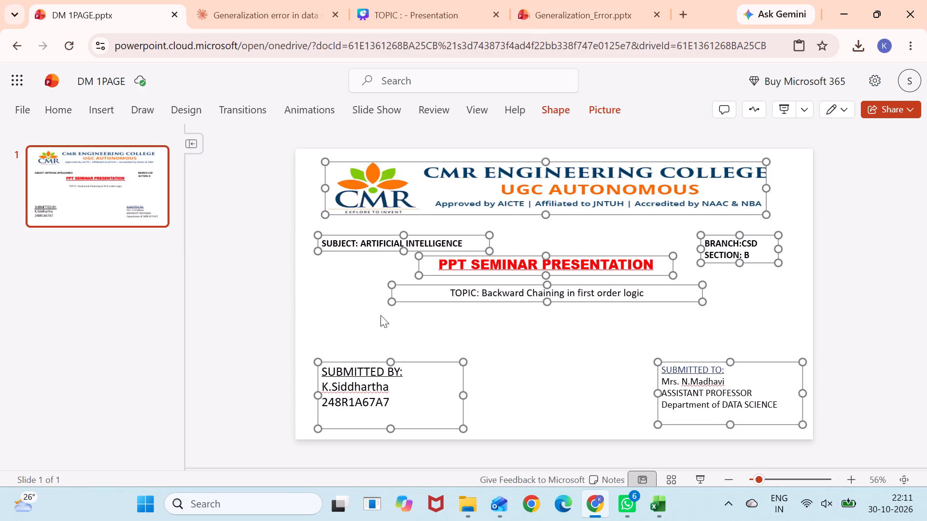
left_click(322, 314)
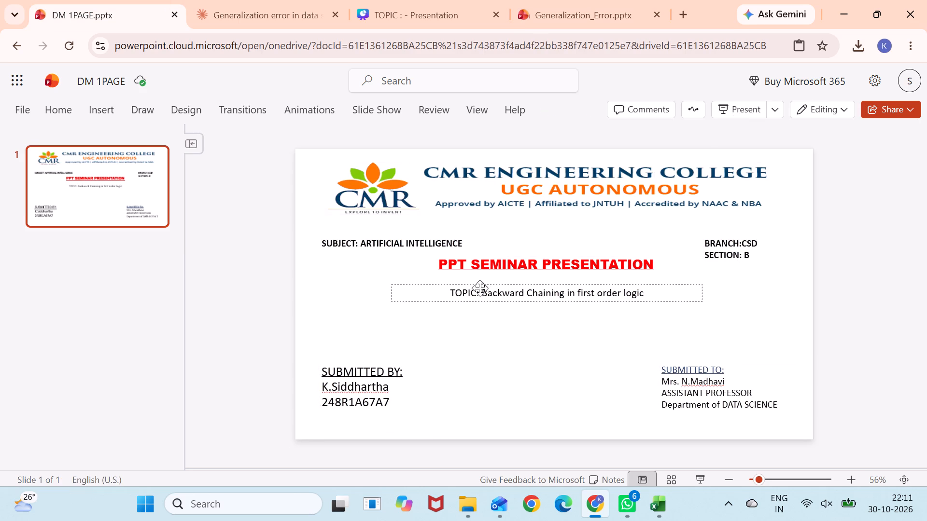
left_click_drag(463, 241, 407, 236)
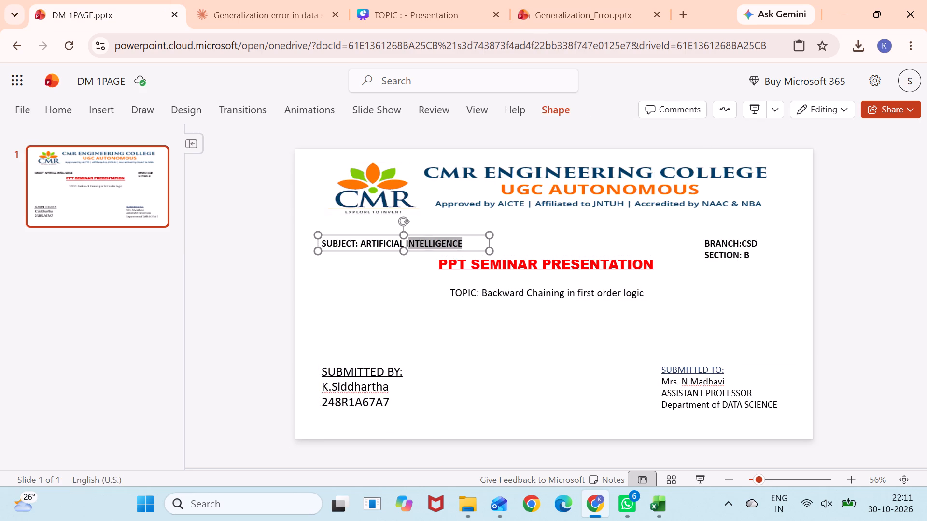
left_click_drag(407, 236, 362, 241)
key("BackSpace")
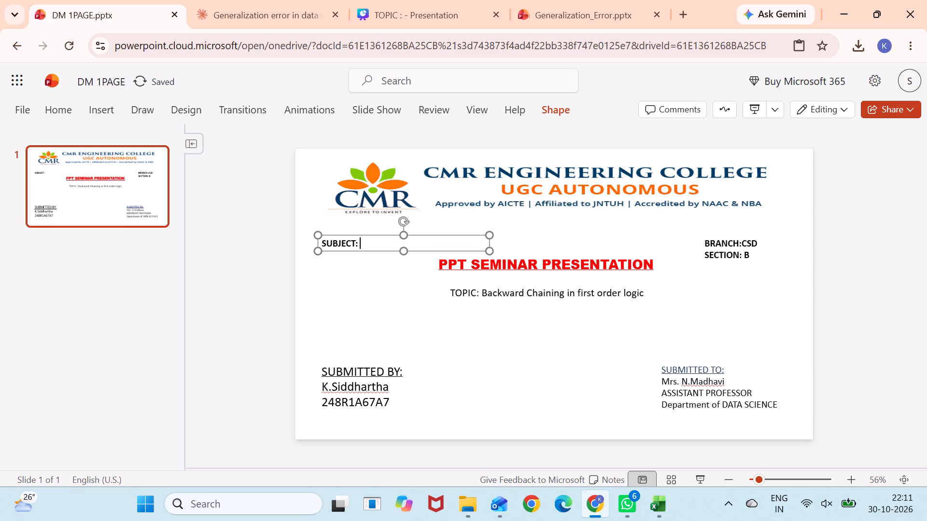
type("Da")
Delete the character before the text cursor in the "SUBJECT:" line on the DM 1PAGE cover slide.
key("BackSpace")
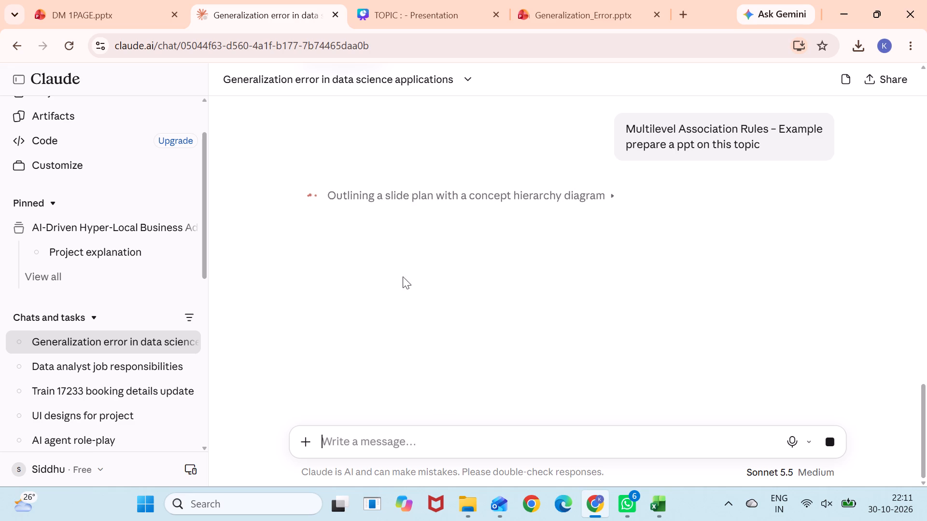
Look back through the earlier replies in the Claude chat, and switch to the Generalization_Error presentation.
scroll(416, 247, "up", 5)
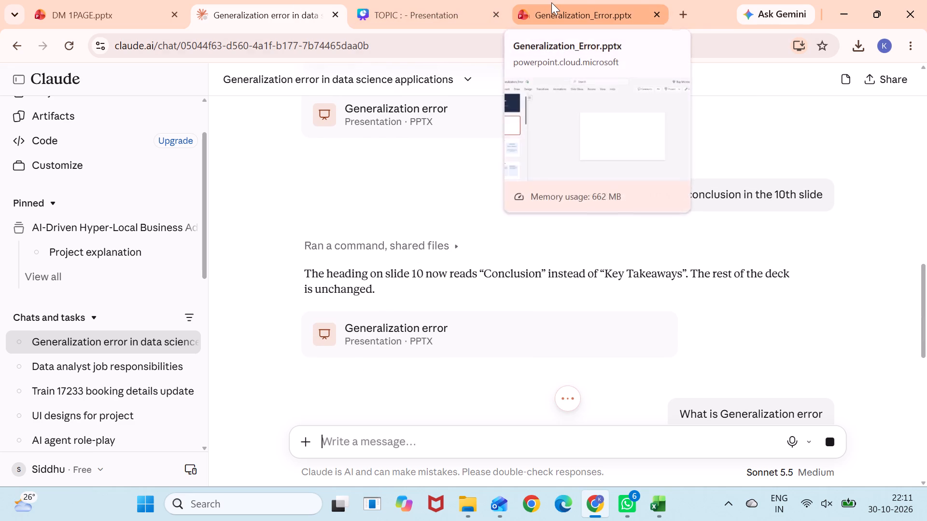
left_click(590, 10)
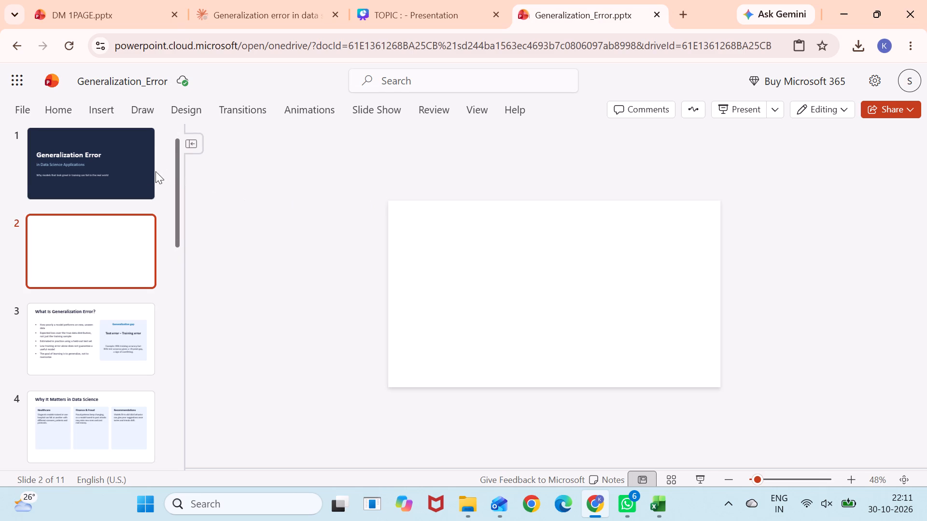
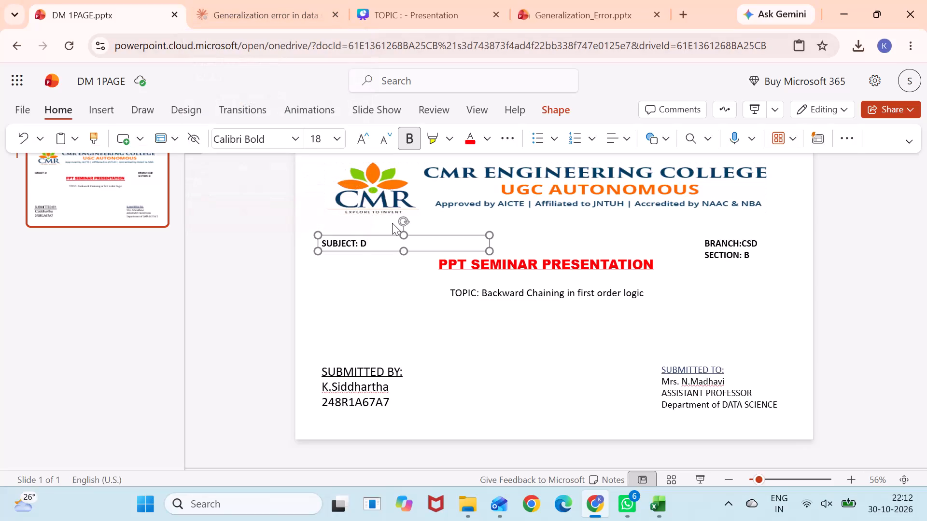
Complete the subject name after "SUBJECT:" on the cover page so it reads "Data Science Applications".
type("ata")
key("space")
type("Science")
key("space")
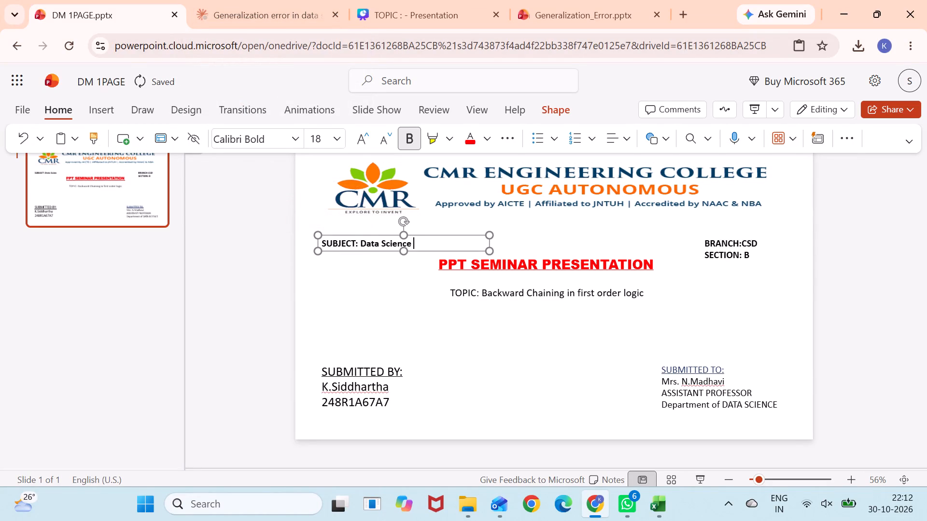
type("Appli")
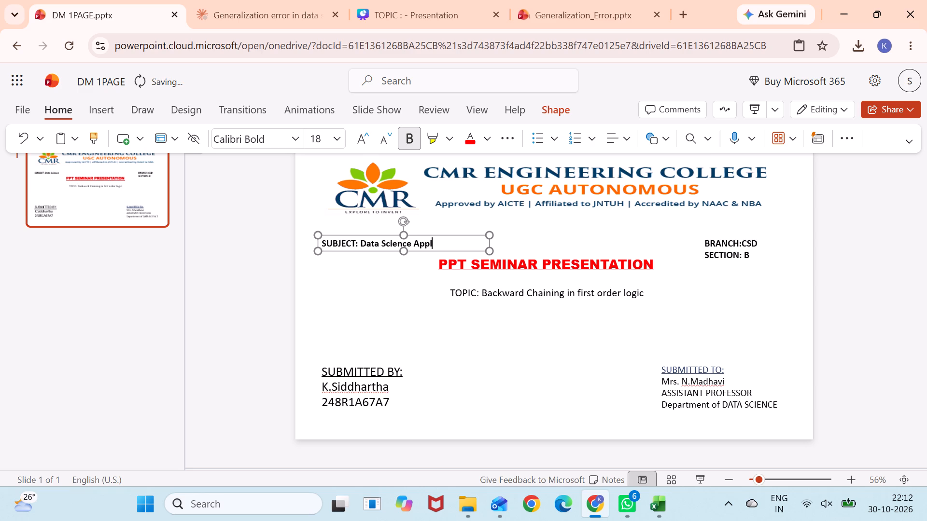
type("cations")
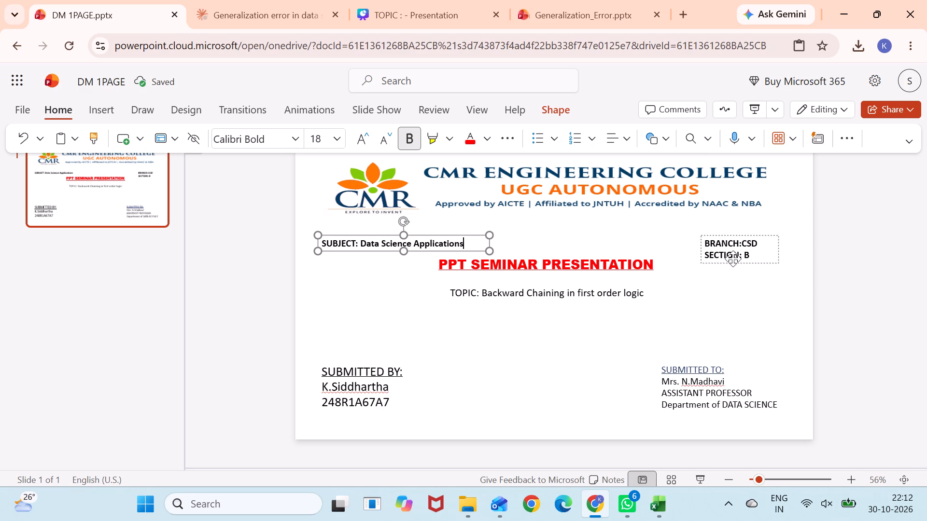
Delete the old topic name "Backward Chaining in first order logic" after "TOPIC:" back to its first letter.
left_click(641, 296)
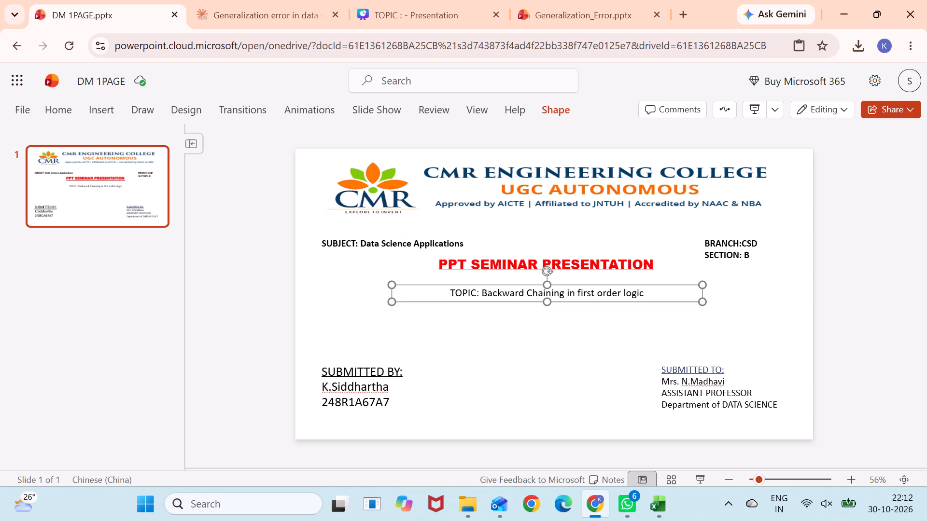
key("Right")
key("BackSpace")
key("BackSpace")
key("BackSpace")
key("BackSpace")
key("BackSpace")
key("BackSpace")
key("BackSpace")
key("BackSpace")
key("BackSpace")
key("BackSpace")
key("BackSpace")
key("BackSpace")
key("BackSpace")
key("BackSpace")
key("BackSpace")
key("BackSpace")
key("BackSpace")
key("BackSpace")
key("BackSpace")
key("BackSpace")
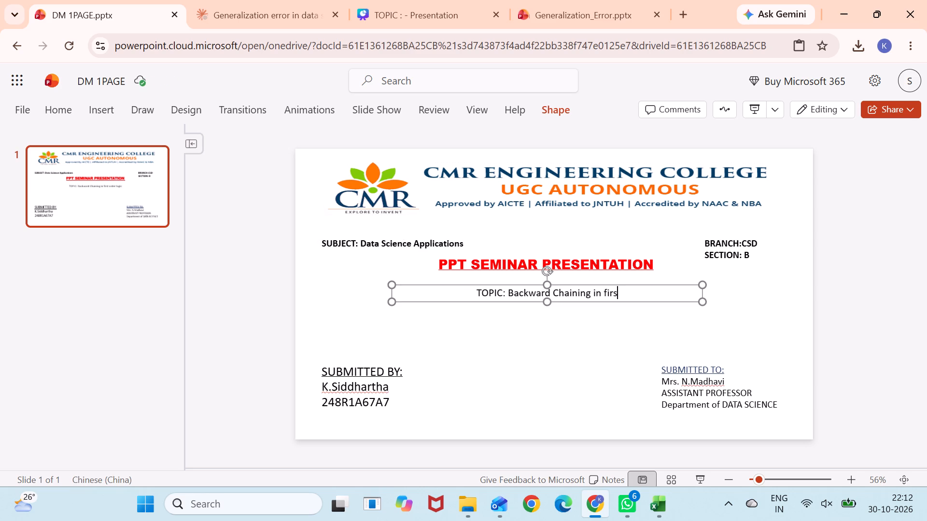
key("BackSpace")
key("BackSpace")
key("BackSpace")
key("BackSpace")
key("BackSpace")
key("BackSpace")
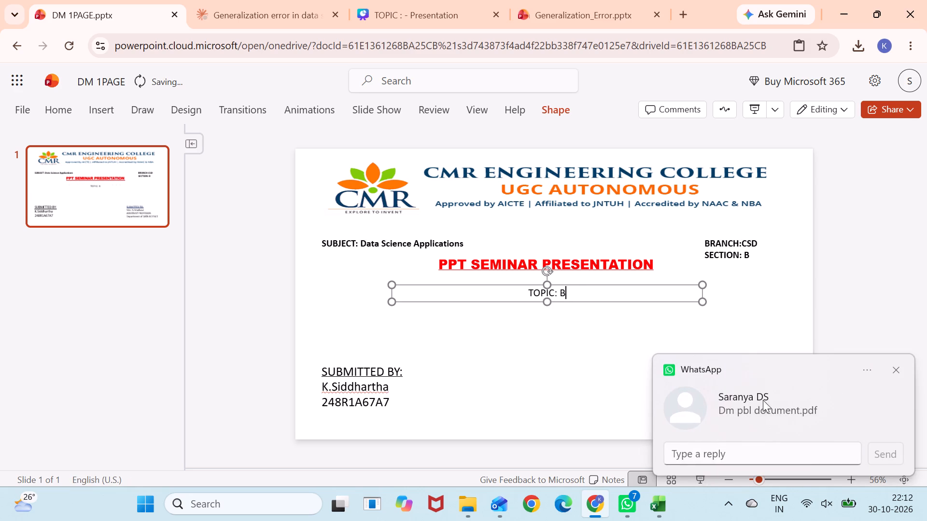
Reply "ok" to the incoming WhatsApp message about the DM PBL document from its notification.
left_click(731, 460)
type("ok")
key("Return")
left_click(899, 452)
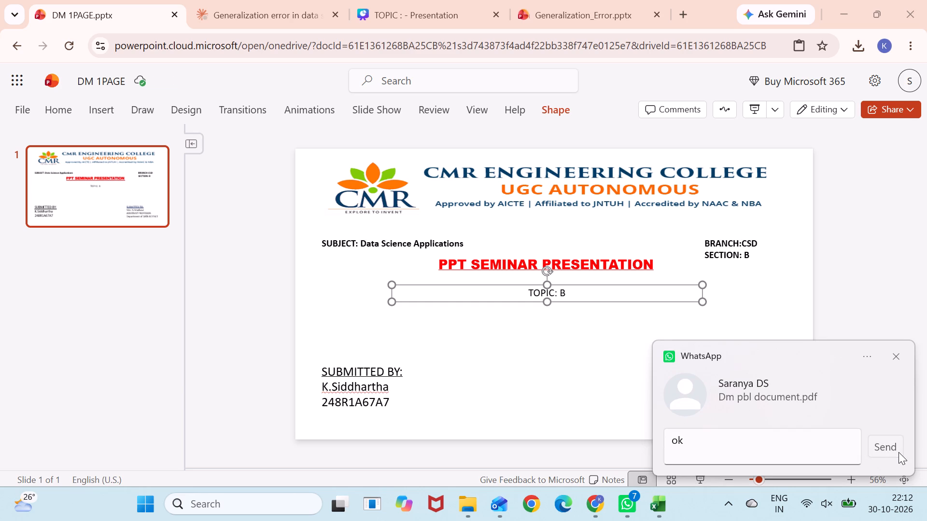
Back on the cover page, remove the leftover letter after "TOPIC:" and enter "Generalization Error" as the topic.
left_click(584, 290)
key("BackSpace")
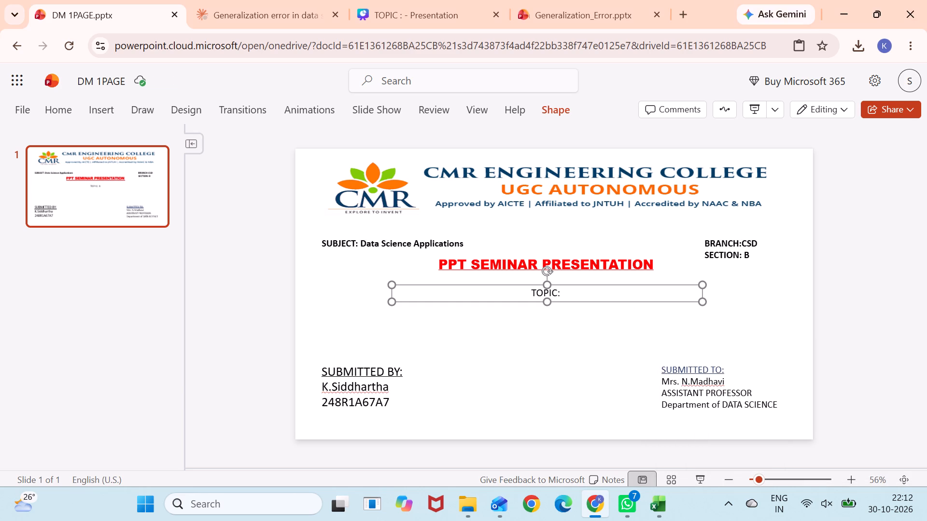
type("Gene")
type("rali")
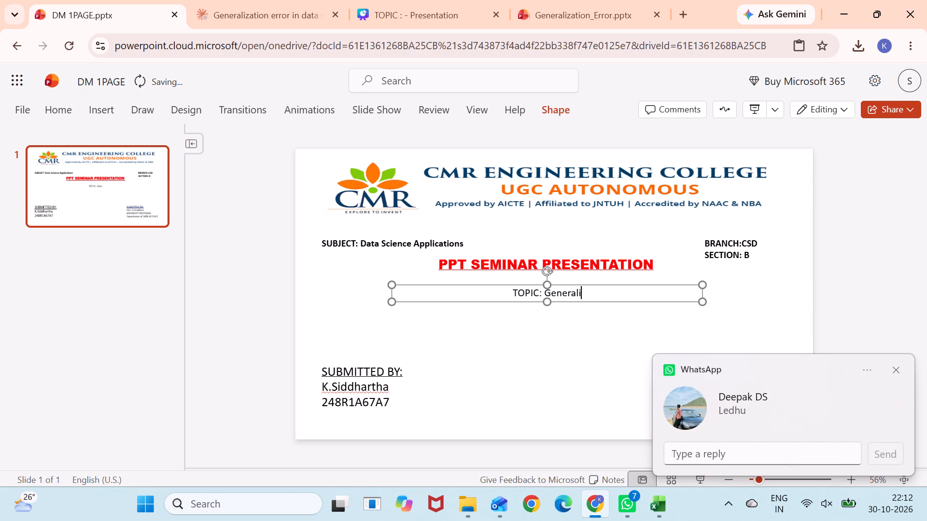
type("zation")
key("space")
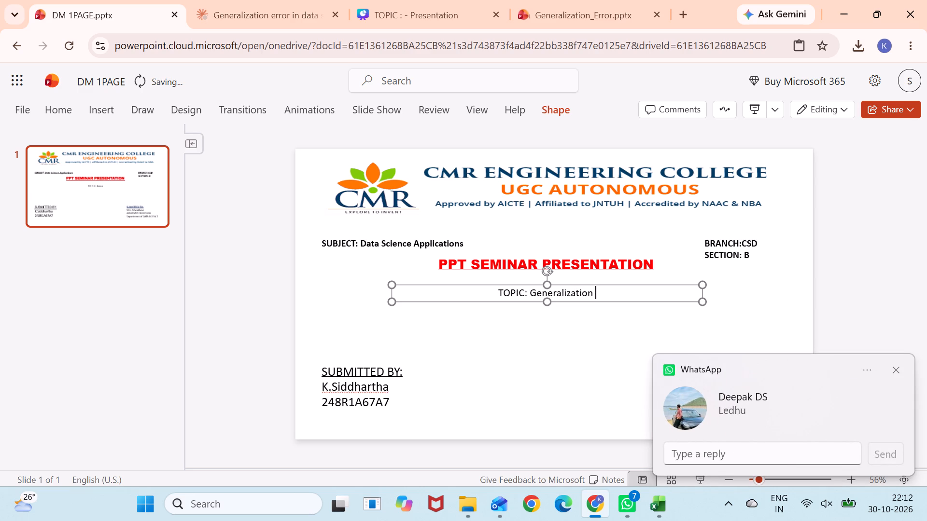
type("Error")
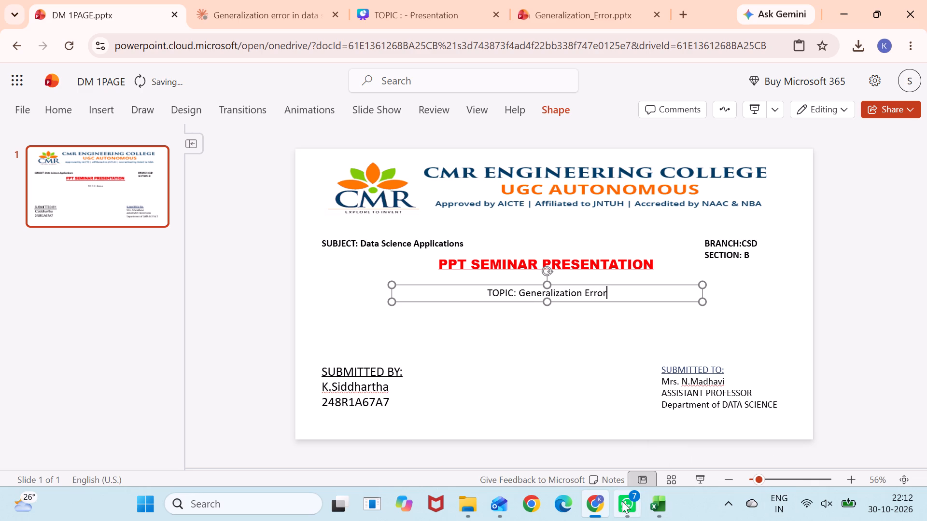
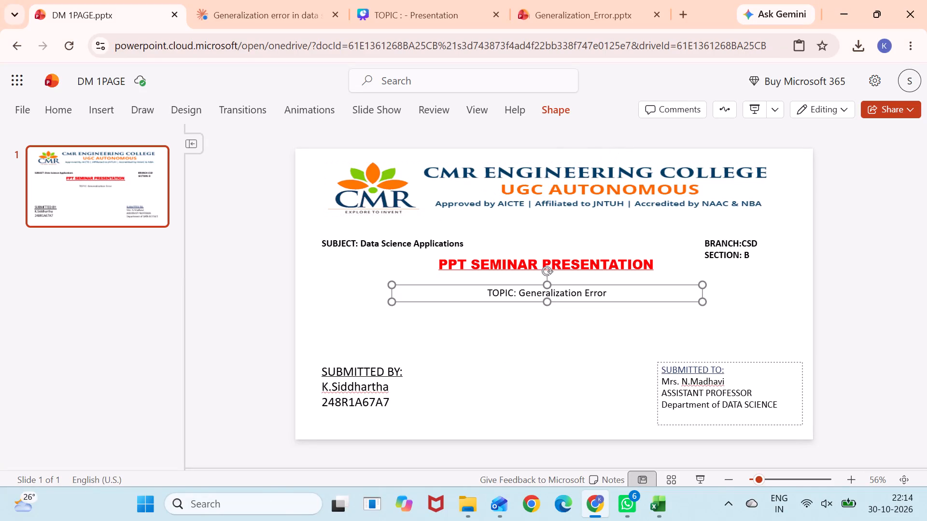
Replace the lecturer's name after "Mrs." in the SUBMITTED TO box with the new lecturer's name.
left_click_drag(728, 383, 677, 385)
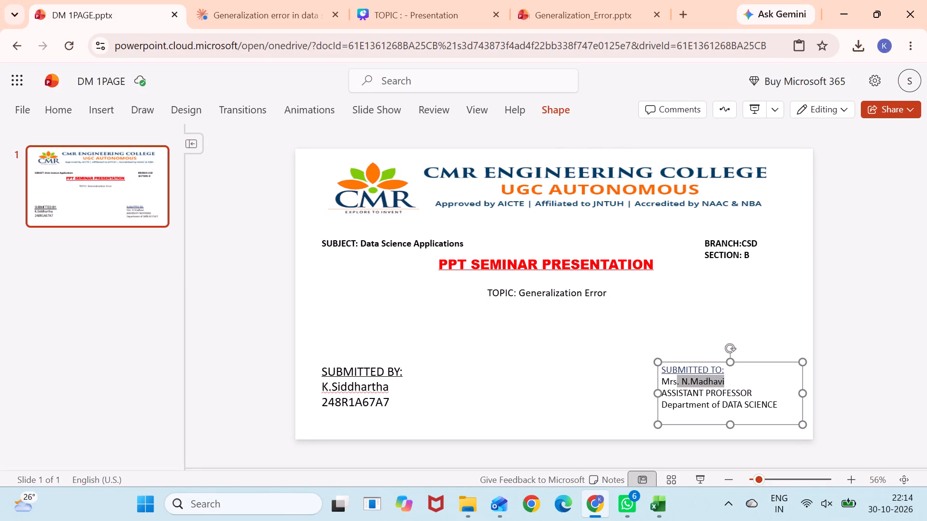
left_click_drag(677, 385, 679, 384)
key("BackSpace")
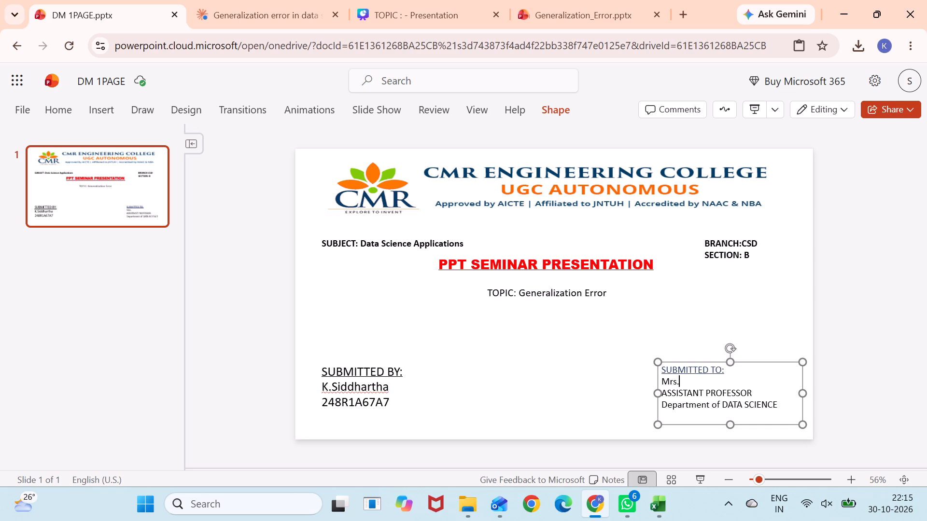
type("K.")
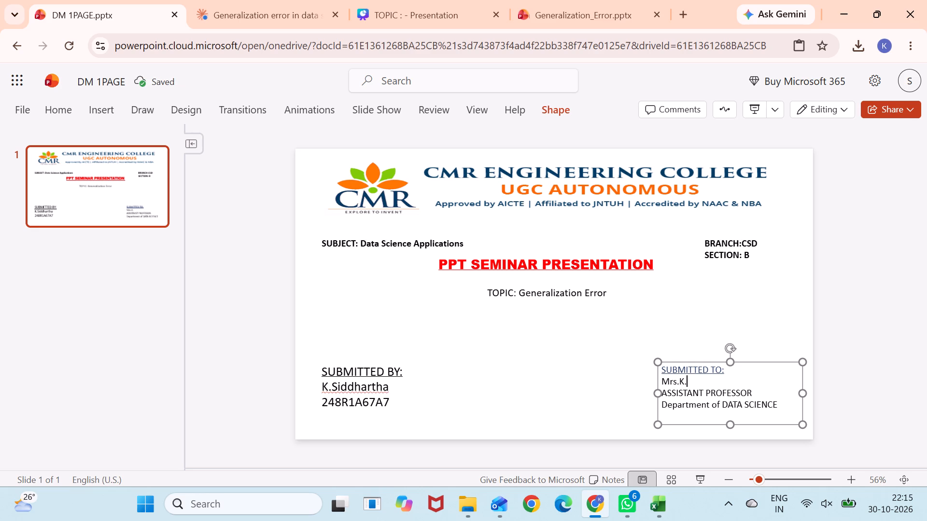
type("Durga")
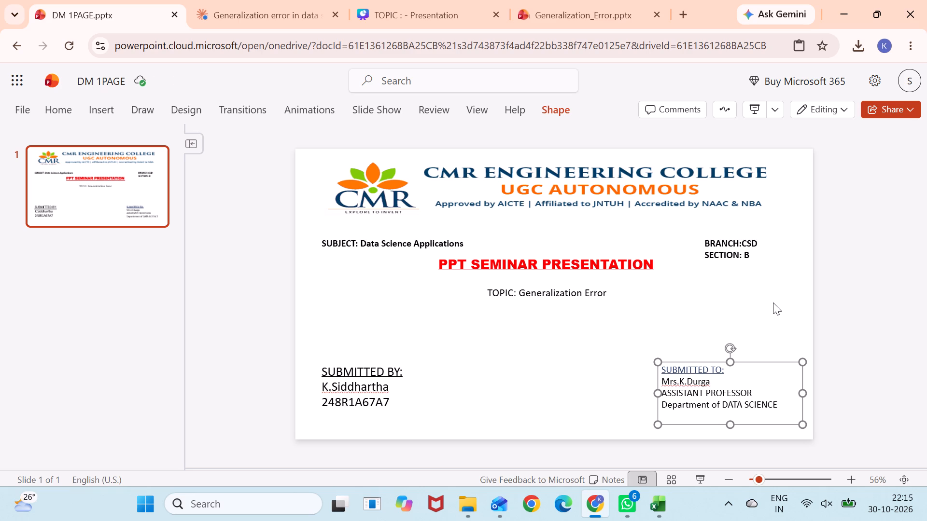
Select all the cover page elements in DM 1PAGE and copy them onto slide 2 of the Generalization_Error presentation.
left_click(303, 161)
left_click_drag(303, 161, 730, 348)
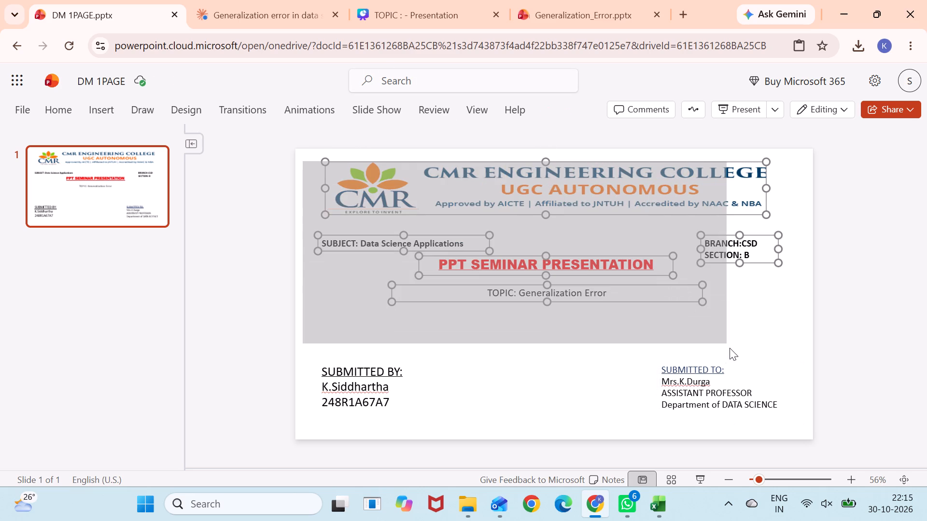
Select all the cover page elements in DM 1PAGE and copy them onto slide 2 of the Generalization_Error presentation.
left_click_drag(730, 348, 808, 432)
key("ctrl+c")
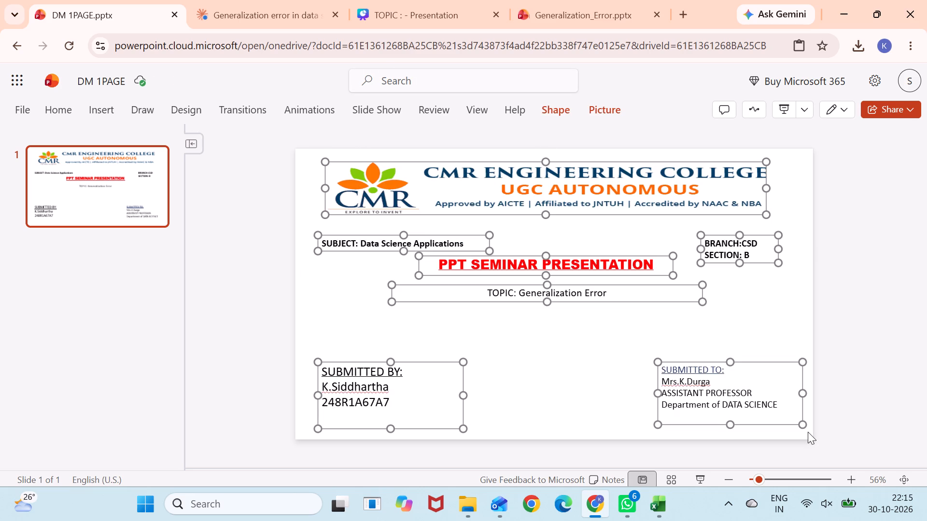
left_click(618, 0)
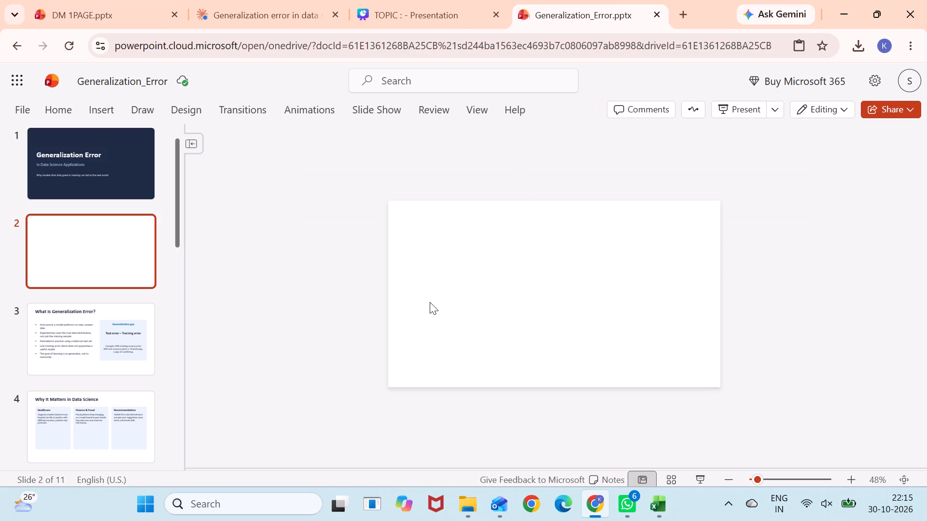
left_click(430, 302)
key("ctrl+v")
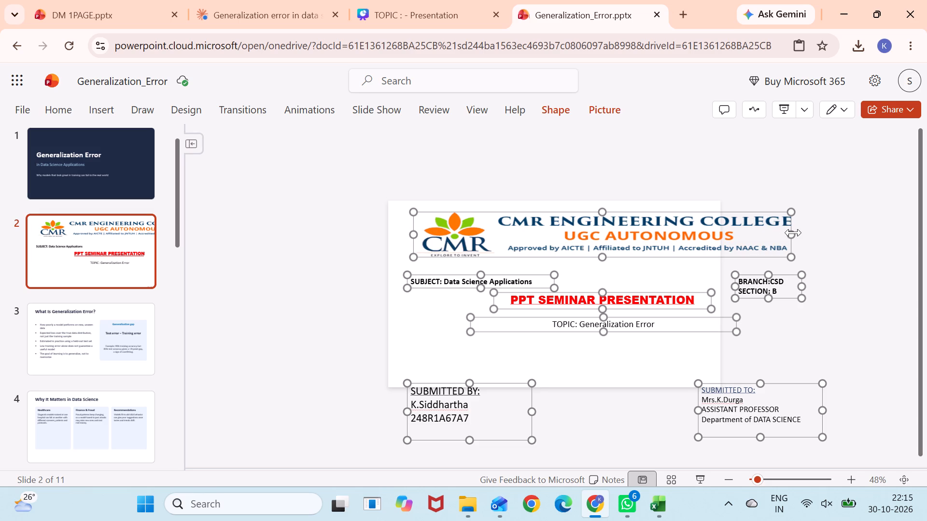
Narrow all the pasted cover page elements together until the college banner spans roughly to the slide's right edge.
left_click_drag(792, 233, 756, 234)
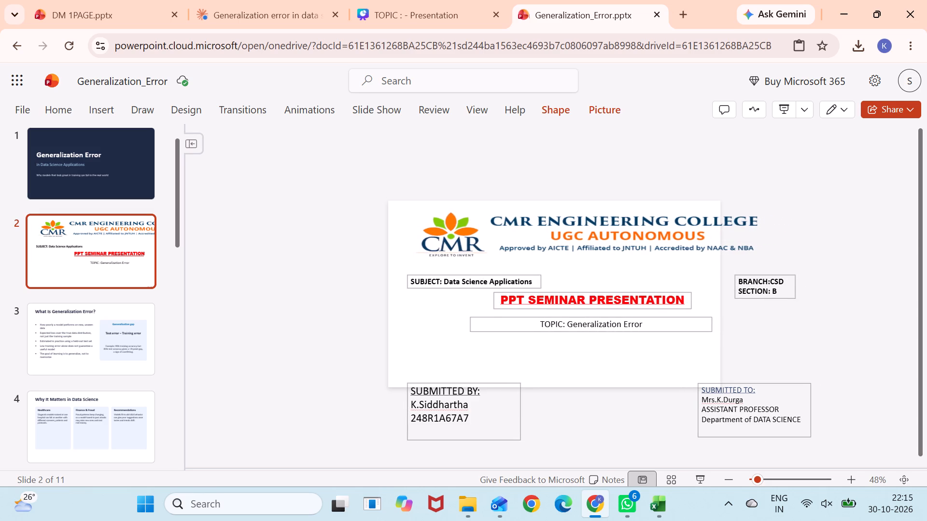
left_click_drag(756, 234, 726, 237)
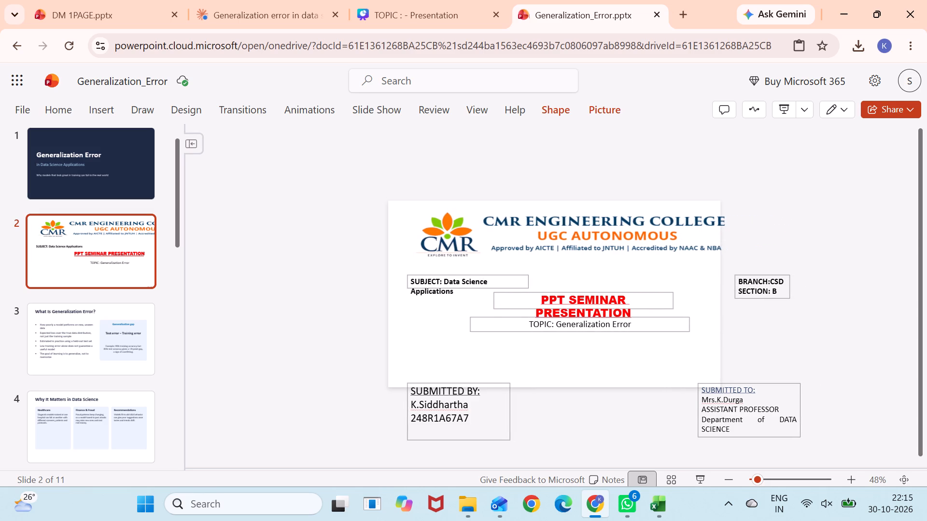
left_click_drag(726, 237, 725, 238)
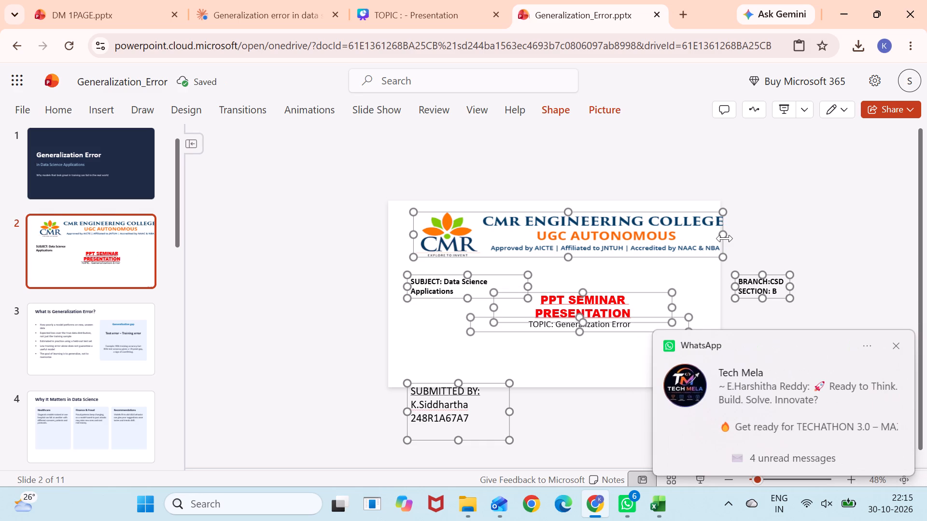
left_click(891, 342)
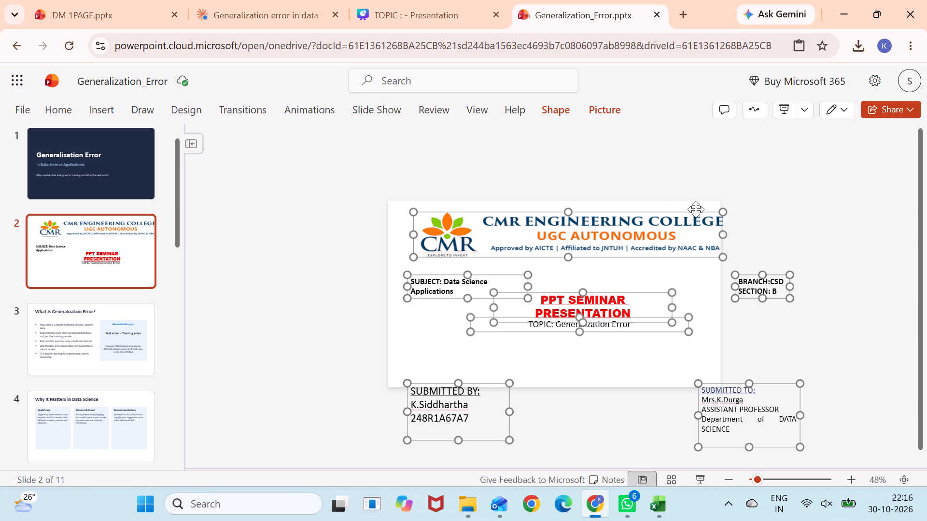
Select only the CMR Engineering College banner image and narrow it to fit inside the slide's right edge.
left_click_drag(728, 239, 688, 238)
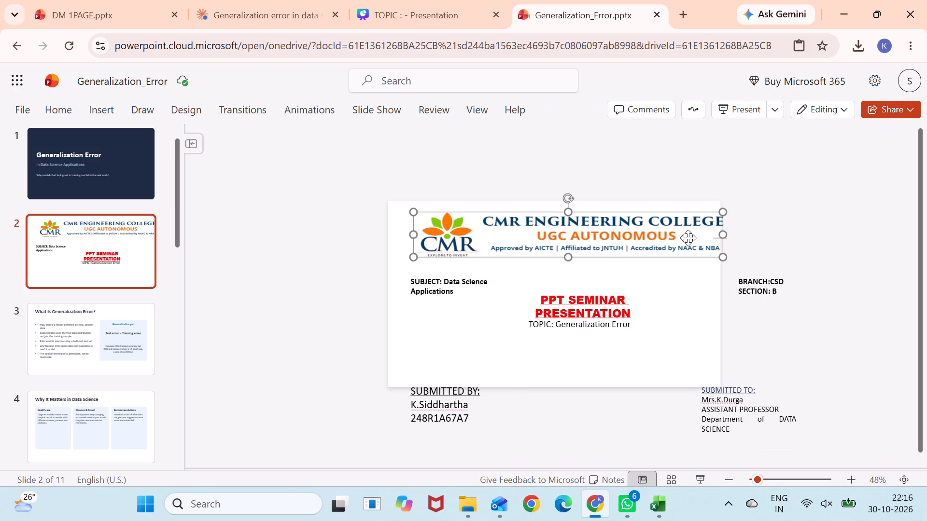
left_click_drag(688, 238, 670, 238)
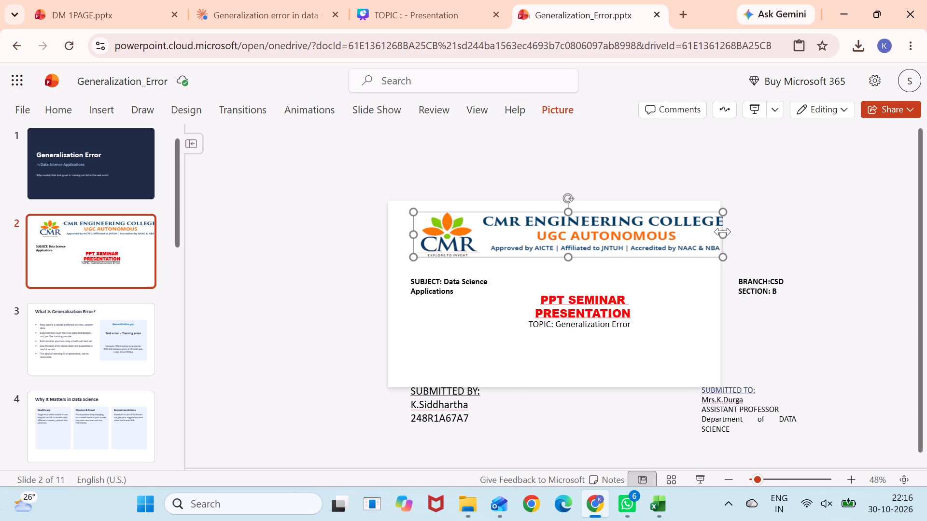
Adjust the college banner's width on slide 2 so it ends at the slide's edge.
left_click_drag(723, 232, 686, 232)
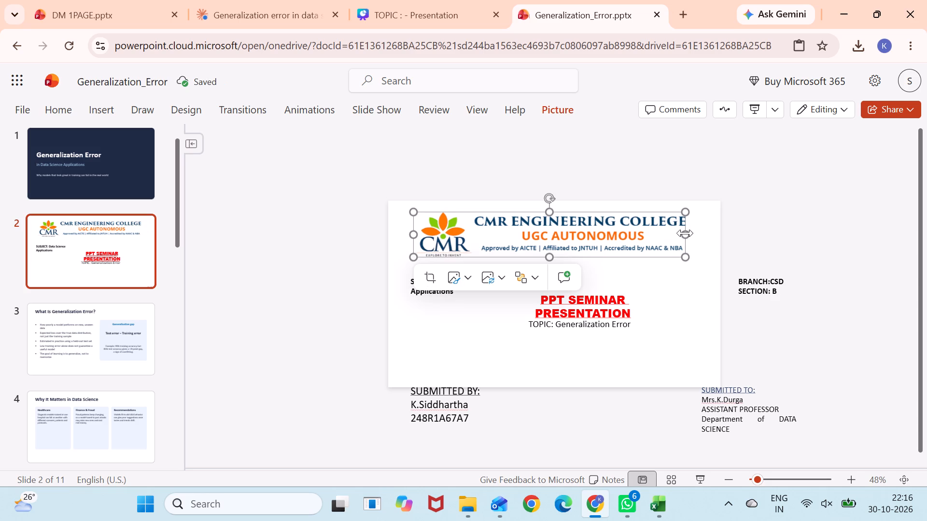
left_click_drag(685, 233, 718, 233)
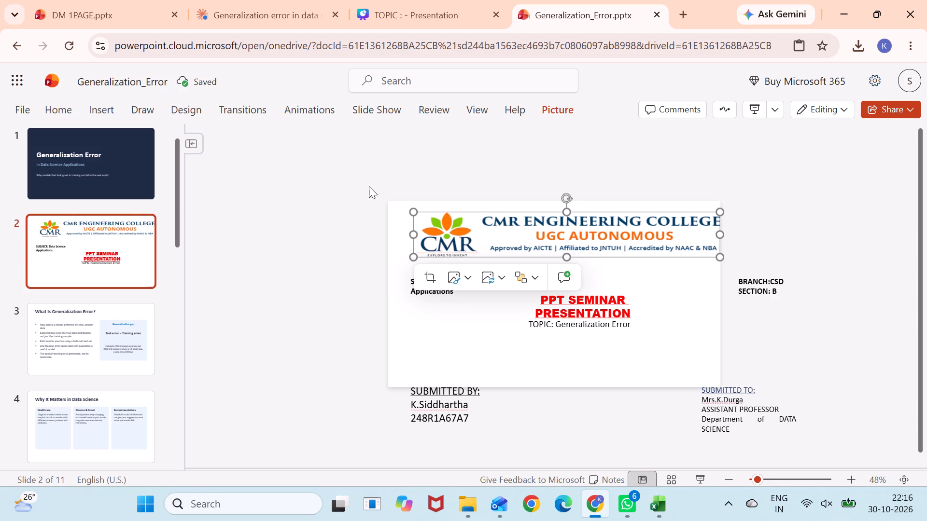
Select all the cover page elements on slide 2 and narrow them together until the banner sits well inside the slide.
left_click_drag(369, 186, 771, 495)
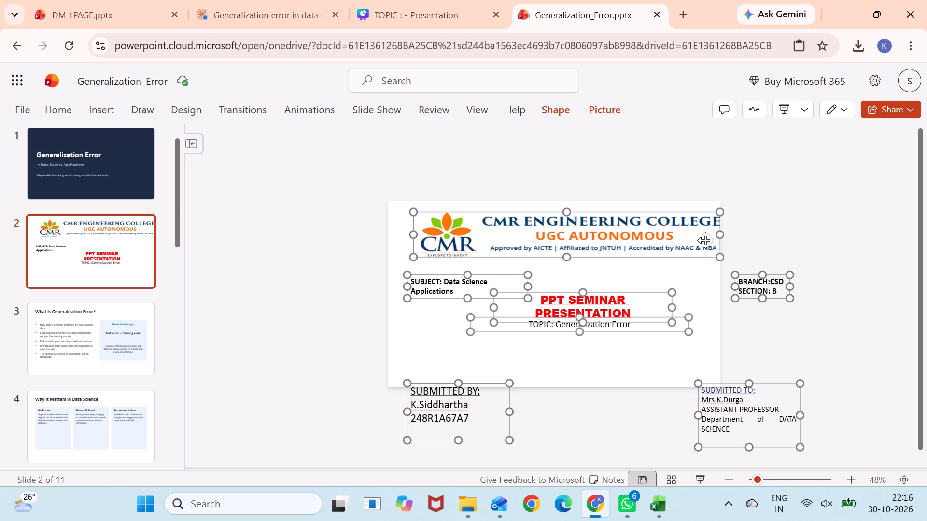
left_click_drag(722, 236, 688, 239)
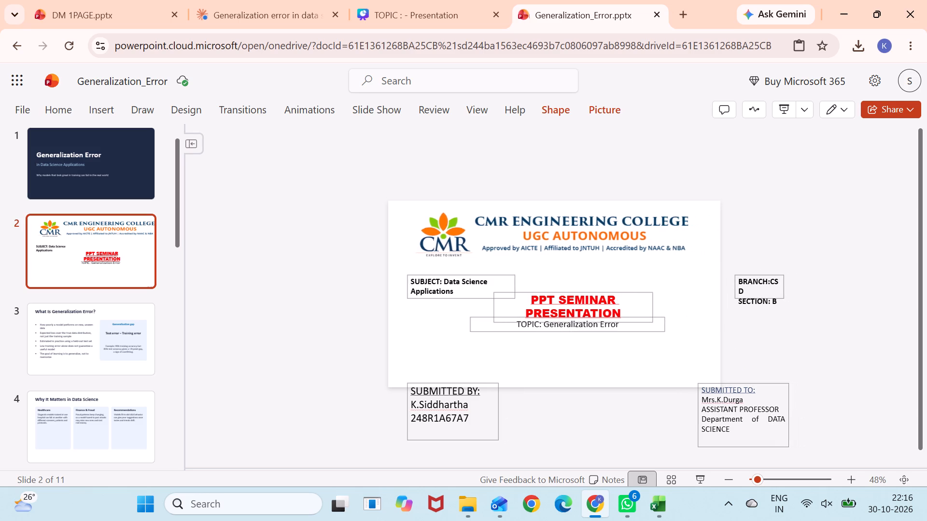
left_click_drag(688, 239, 665, 241)
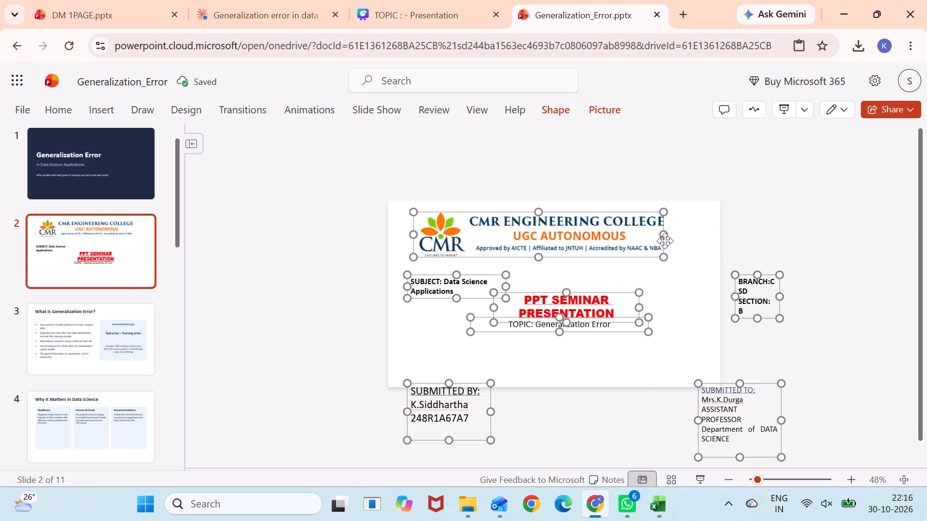
Remove the space between "Science" and "Applications" in the SUBJECT box and widen the box so the text fits on one line.
left_click(614, 297)
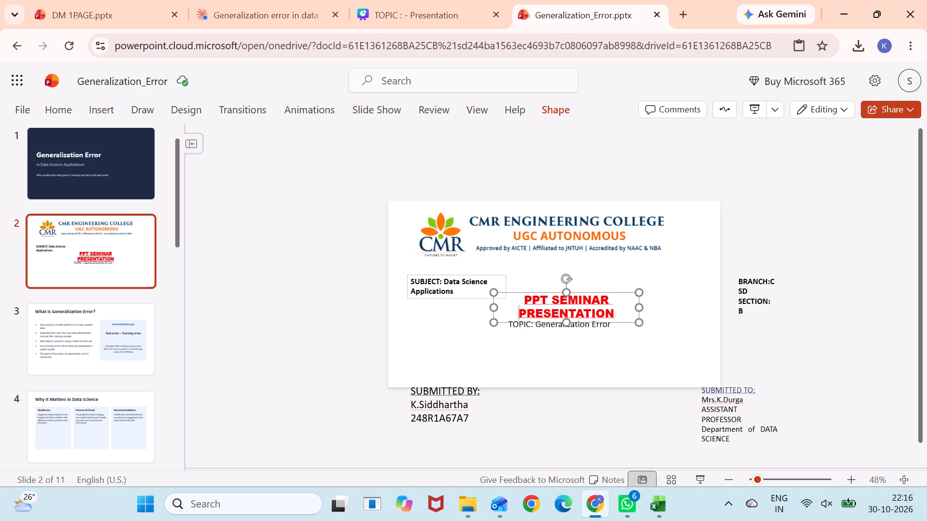
left_click(459, 294)
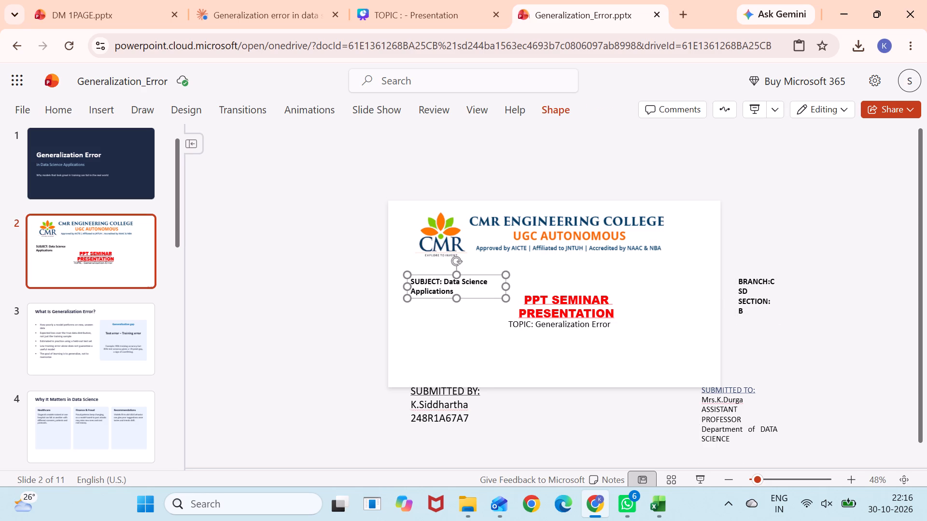
left_click(411, 292)
key("BackSpace")
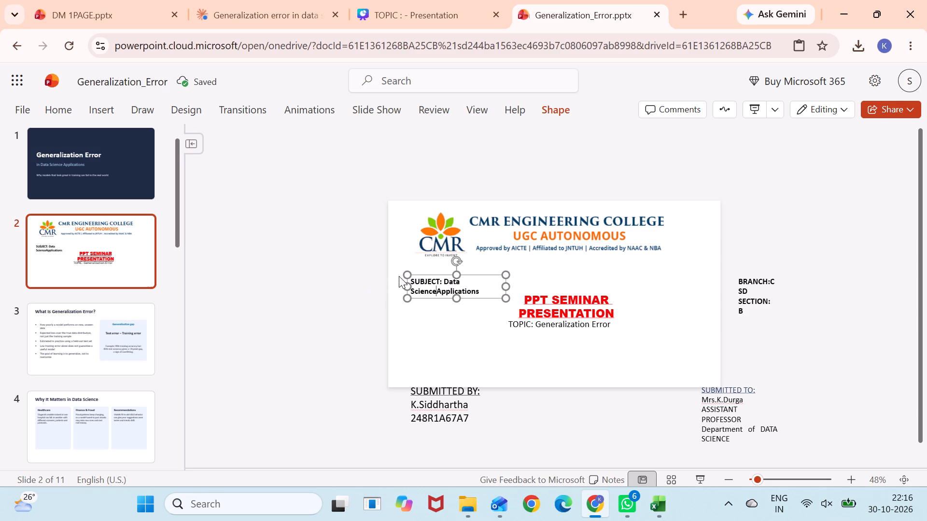
left_click_drag(504, 284, 540, 278)
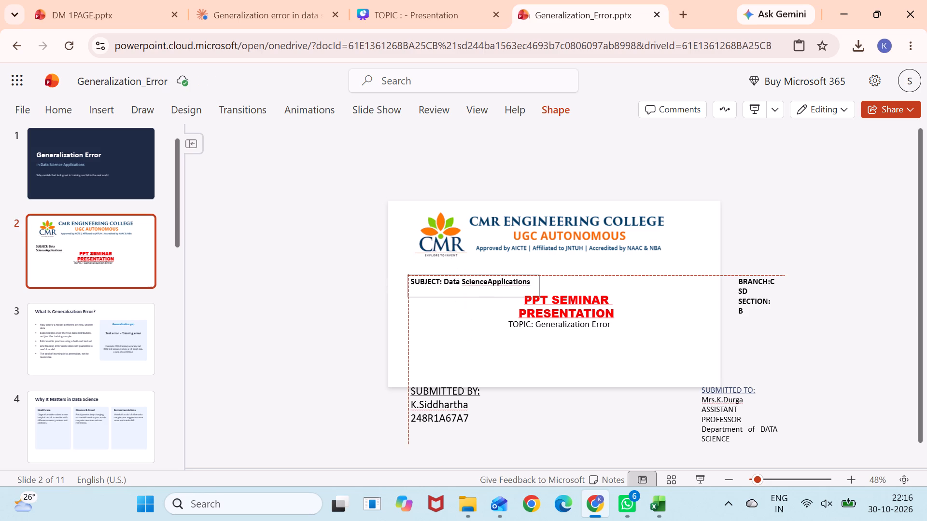
left_click_drag(540, 278, 541, 278)
Bring in the right edge of the PPT SEMINAR PRESENTATION text box and extend its left edge outward.
left_click(605, 314)
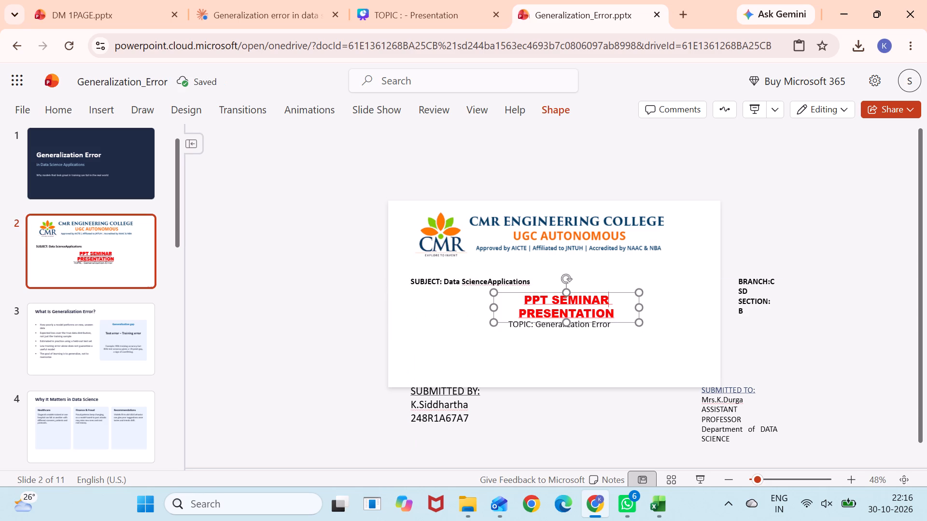
left_click_drag(637, 305, 608, 309)
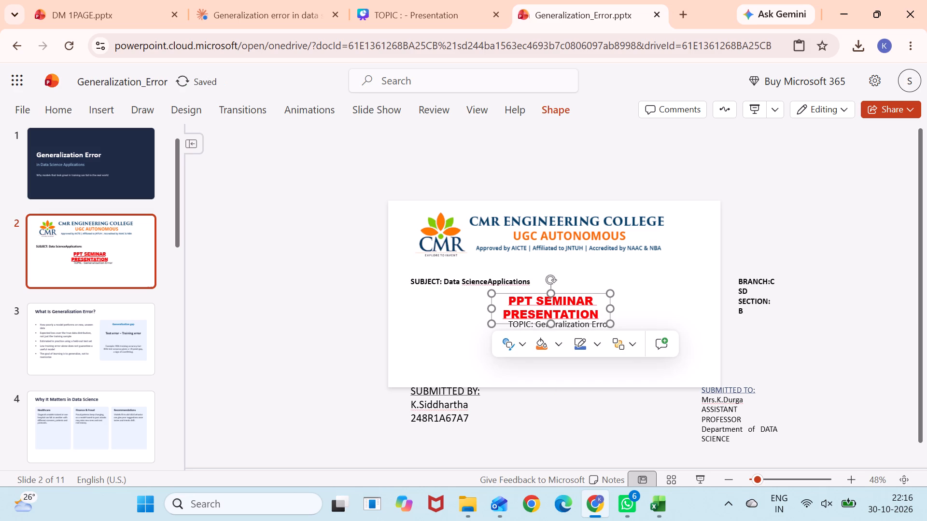
left_click_drag(492, 308, 479, 308)
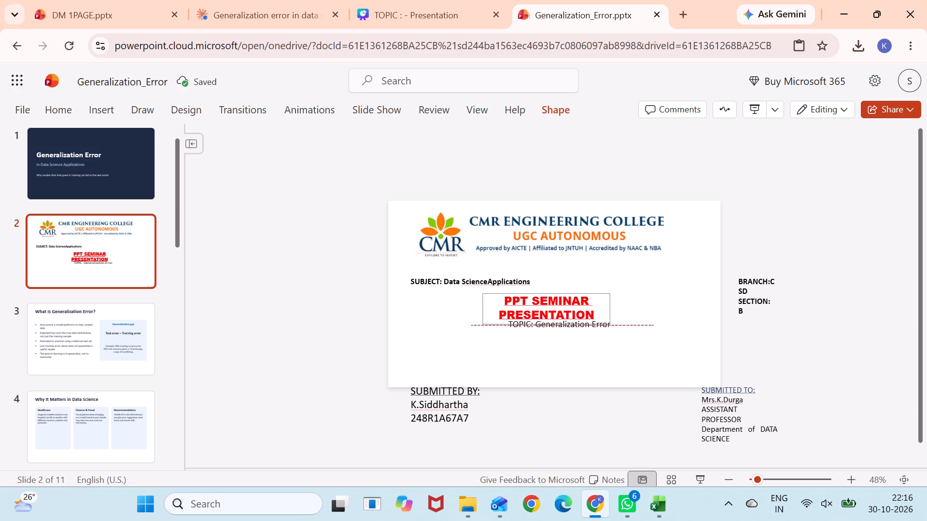
left_click_drag(479, 308, 467, 309)
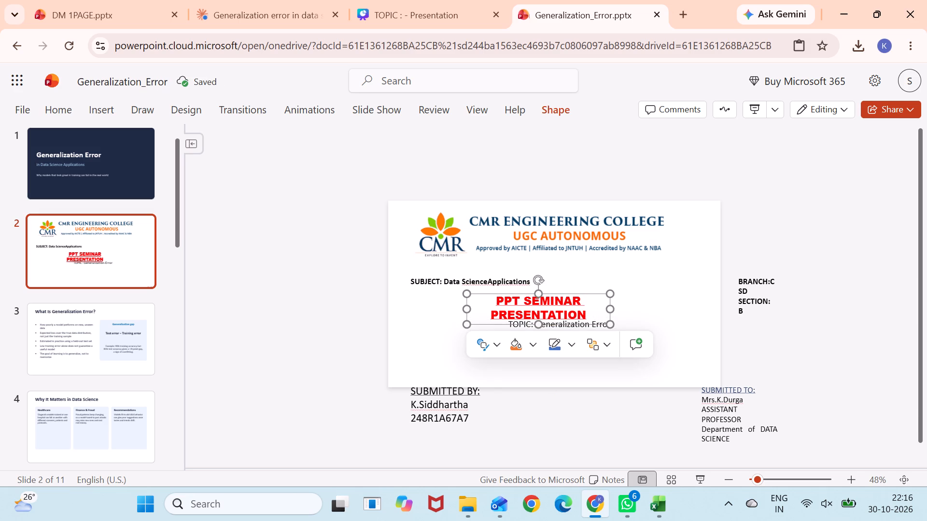
Remove the space between SEMINAR and PRESENTATION in the title and extend its text box further left.
left_click(587, 304)
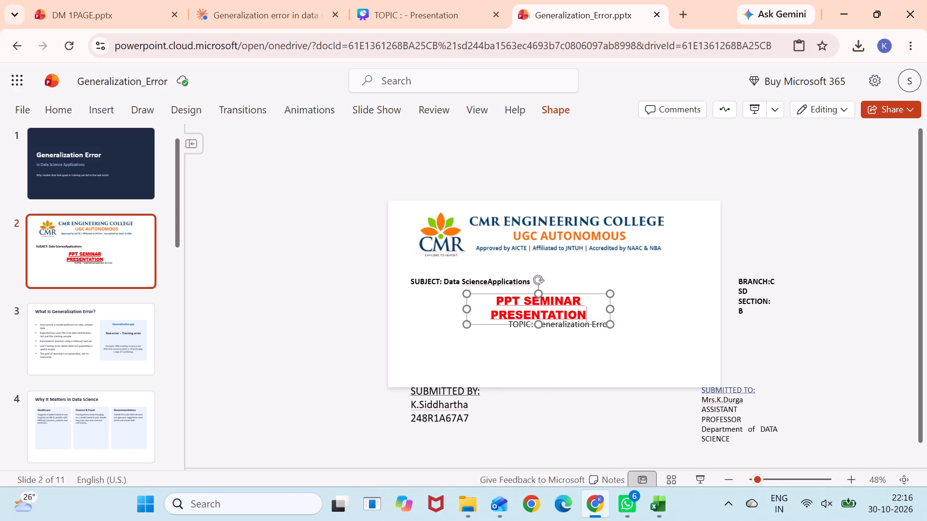
key("Up")
key("Left")
key("Left")
key("Left")
key("Left")
key("Left")
key("Left")
key("Left")
key("Left")
key("Left")
key("Left")
key("Left")
key("Left")
key("Down")
key("Left")
key("Left")
key("Left")
key("Left")
key("Left")
key("Left")
key("Left")
key("Left")
key("Left")
key("Left")
key("Left")
key("Left")
key("BackSpace")
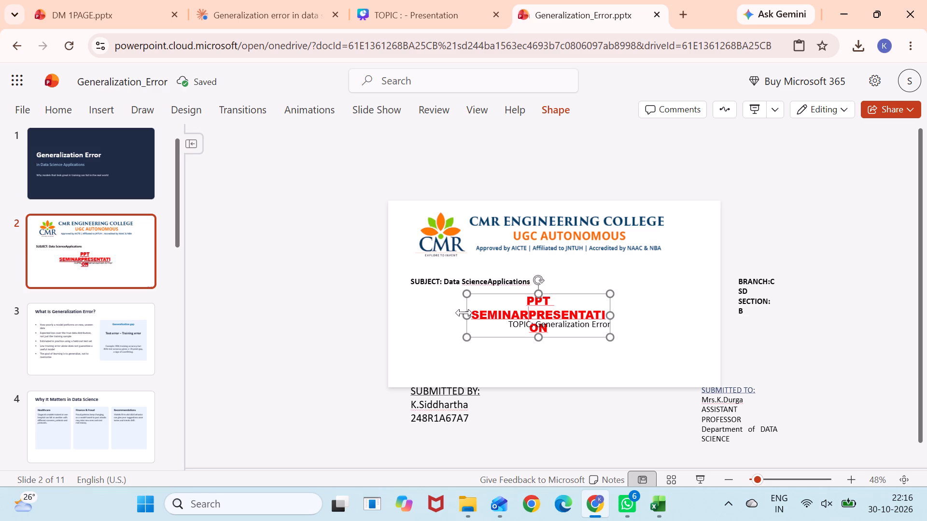
left_click_drag(464, 312, 437, 310)
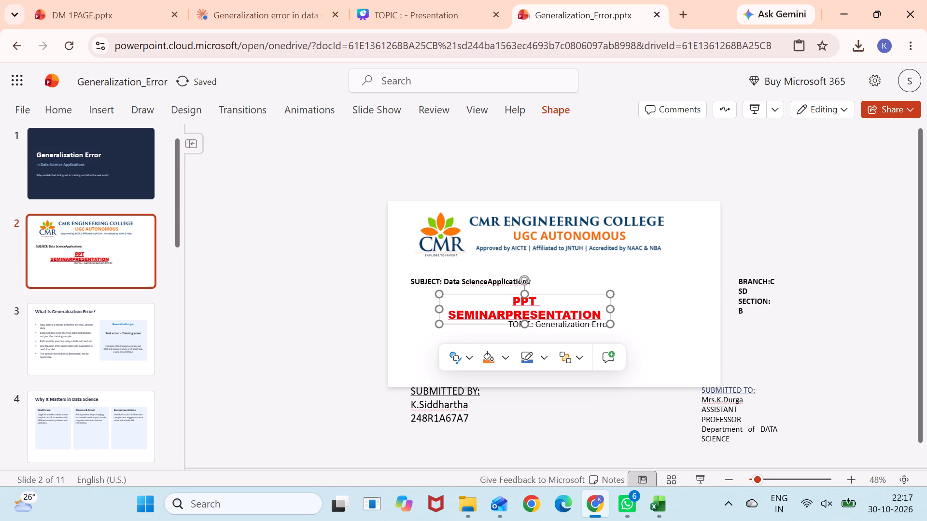
Remove the space between PPT and SEMINAR in slide 2's title and widen its text box rightward to fit one line.
left_click(130, 0)
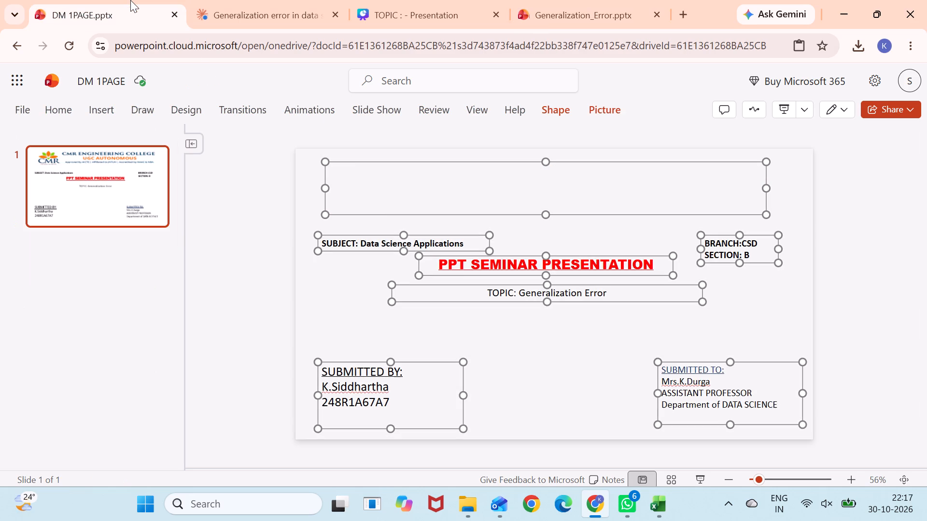
left_click(530, 3)
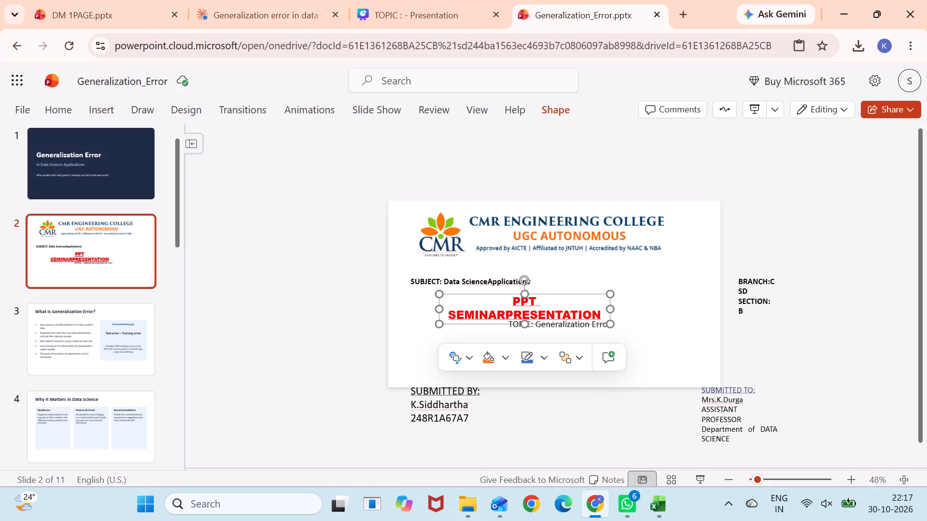
left_click(449, 314)
key("BackSpace")
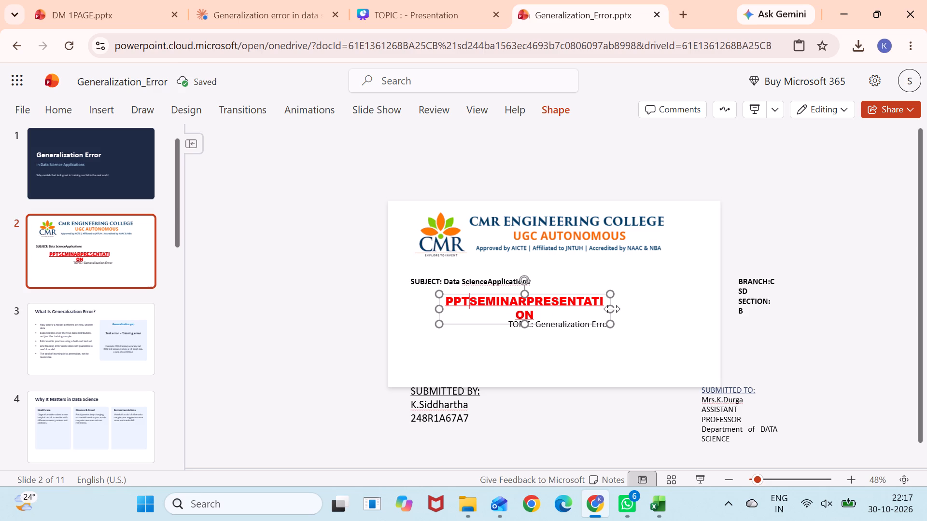
left_click_drag(612, 309, 641, 308)
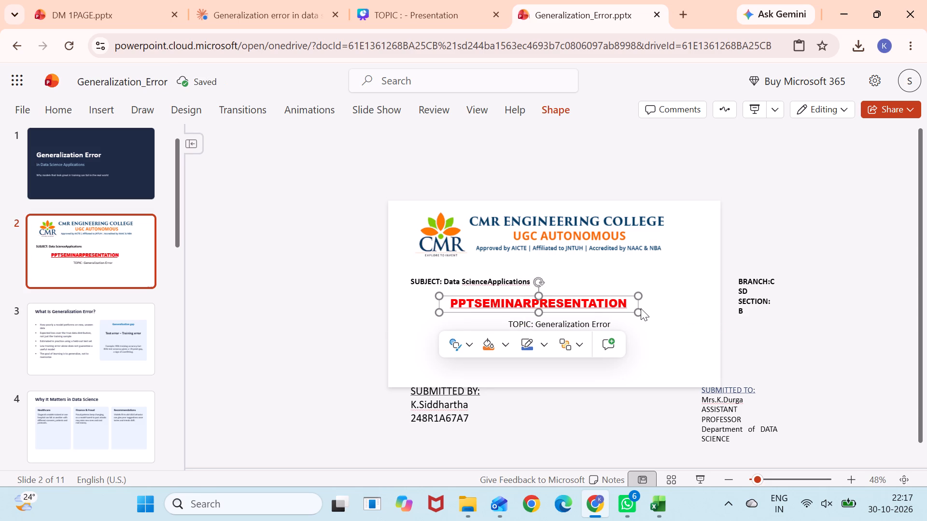
Put the spaces back between the words PPT, SEMINAR and PRESENTATION in slide 2's title.
left_click(477, 304)
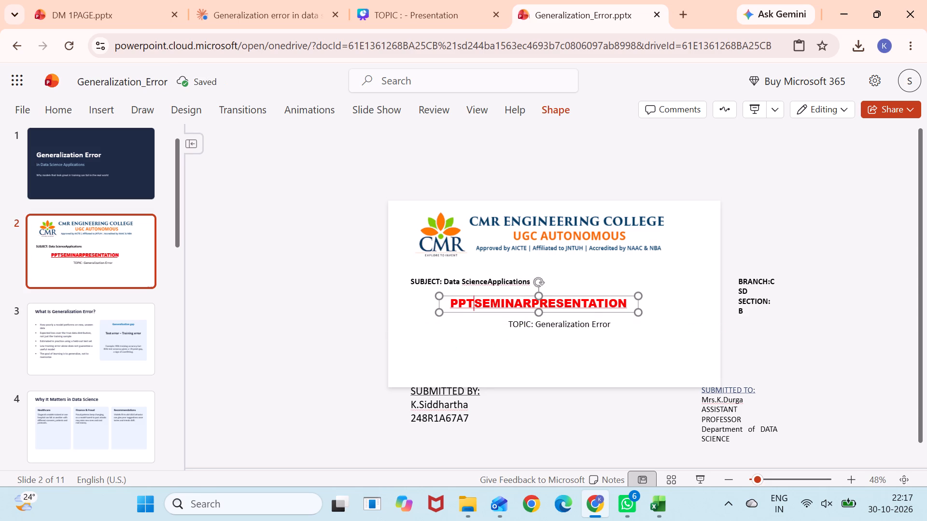
key("space")
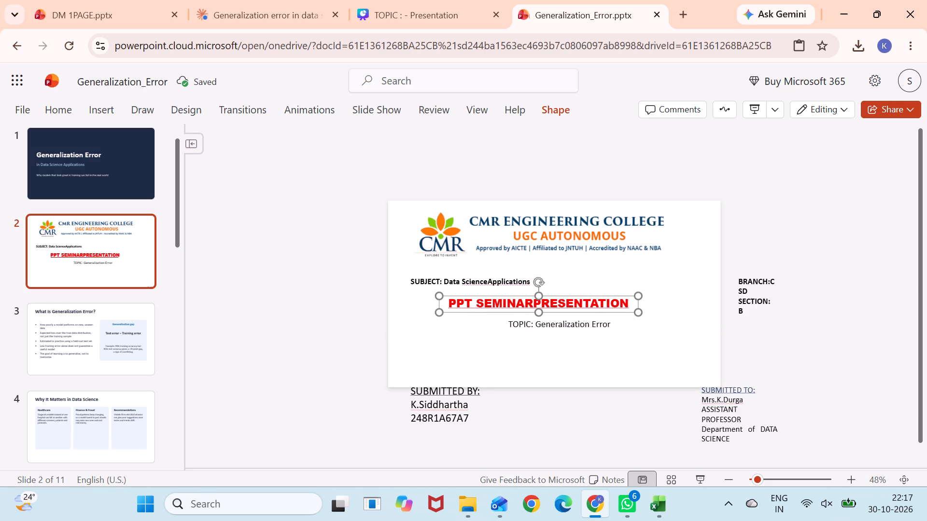
left_click(532, 303)
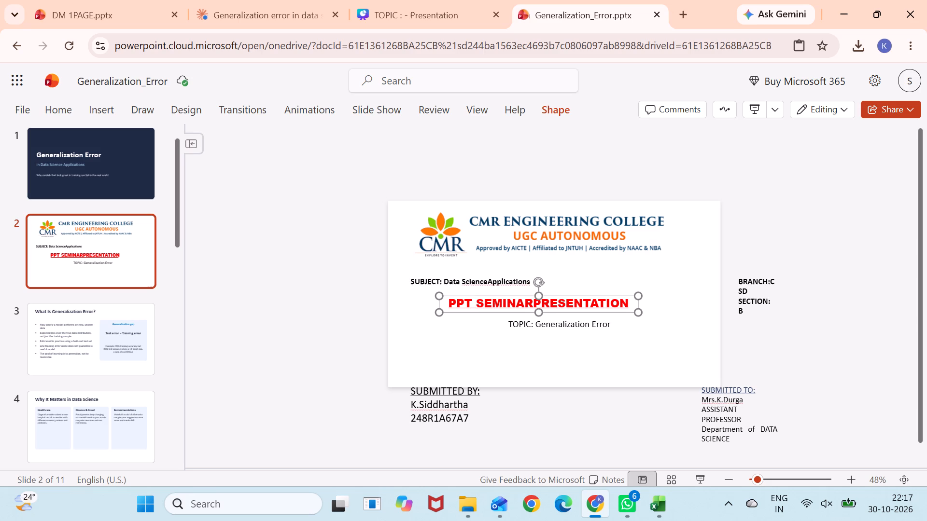
Put the space back between SEMINAR and PRESENTATION in slide 2's title.
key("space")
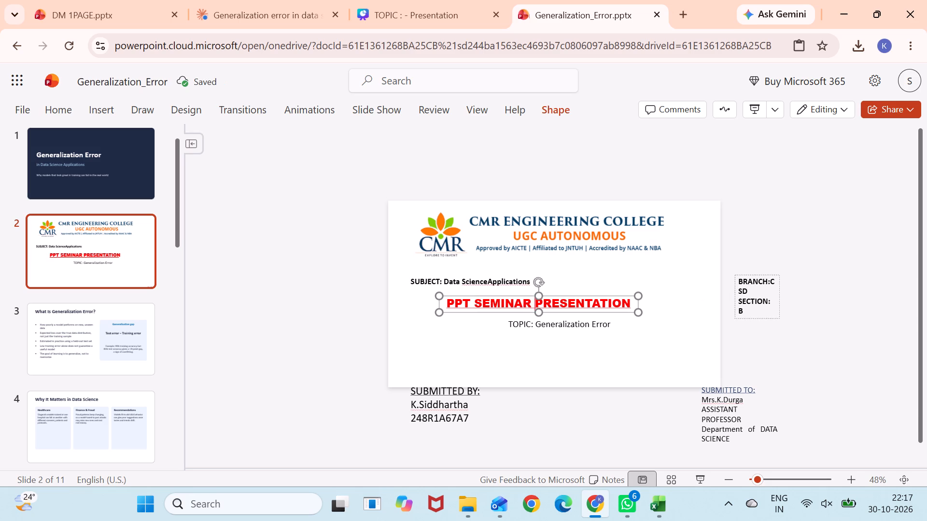
Extend the BRANCH and SECTION text box's left edge onto slide 2 and bring its right edge inside the slide.
left_click(746, 287)
left_click_drag(736, 298, 688, 280)
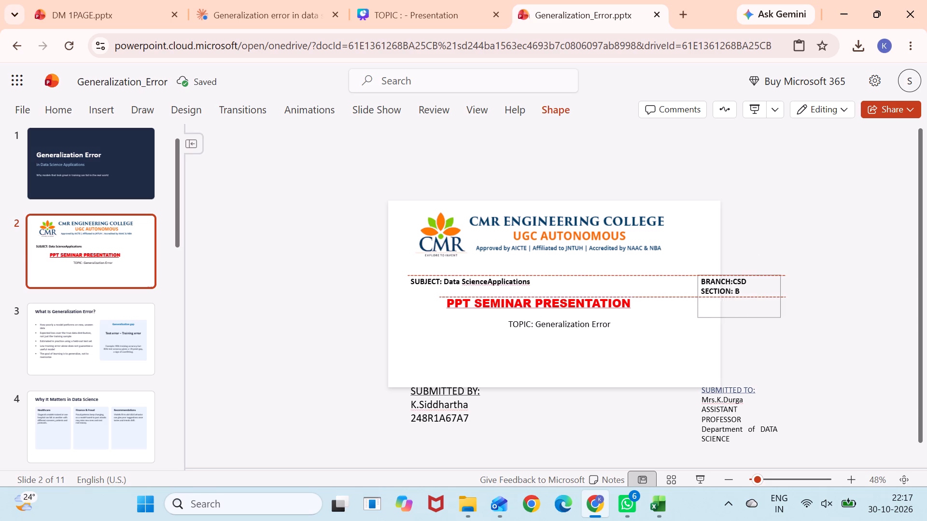
left_click_drag(688, 280, 654, 271)
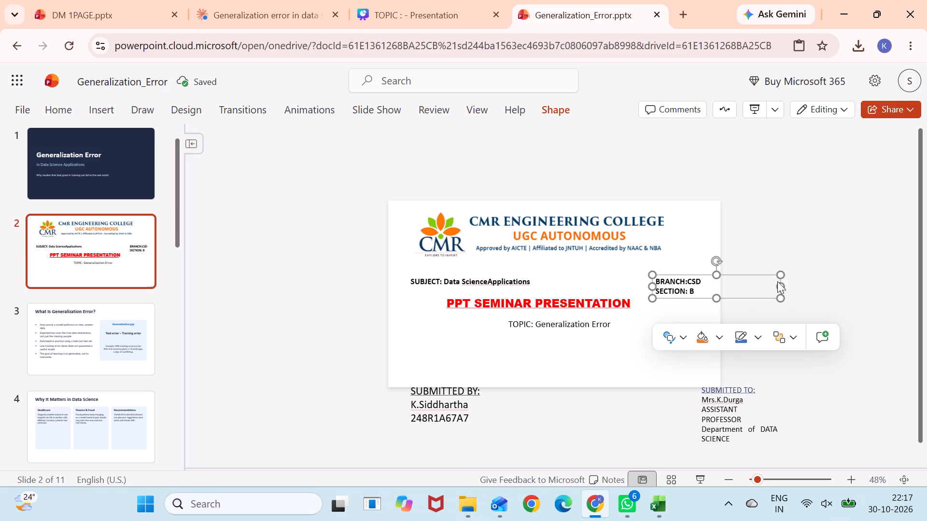
left_click_drag(779, 287, 708, 281)
Stretch the SUBMITTED BY text box up and outward from its top-left corner so its three lines sit on slide 2, dismissing the chat notification.
left_click(450, 398)
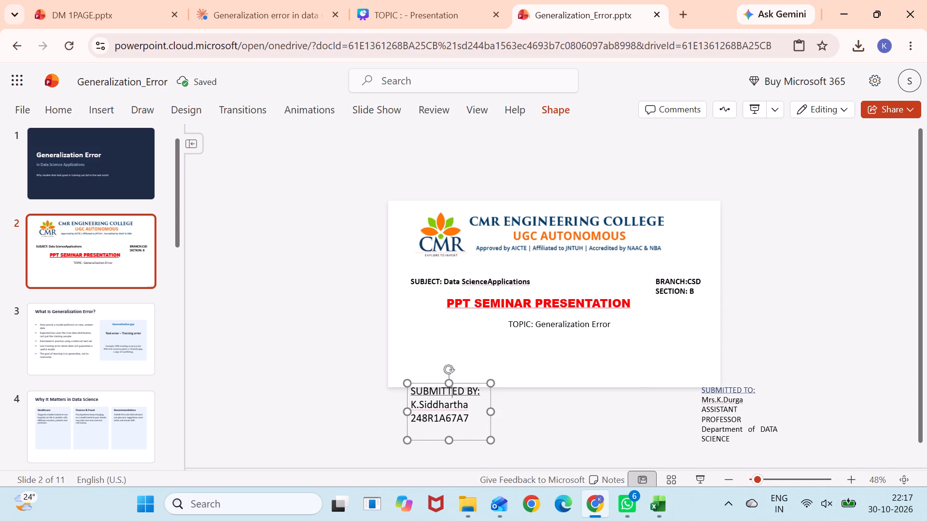
left_click_drag(450, 398, 449, 377)
left_click_drag(449, 383, 442, 342)
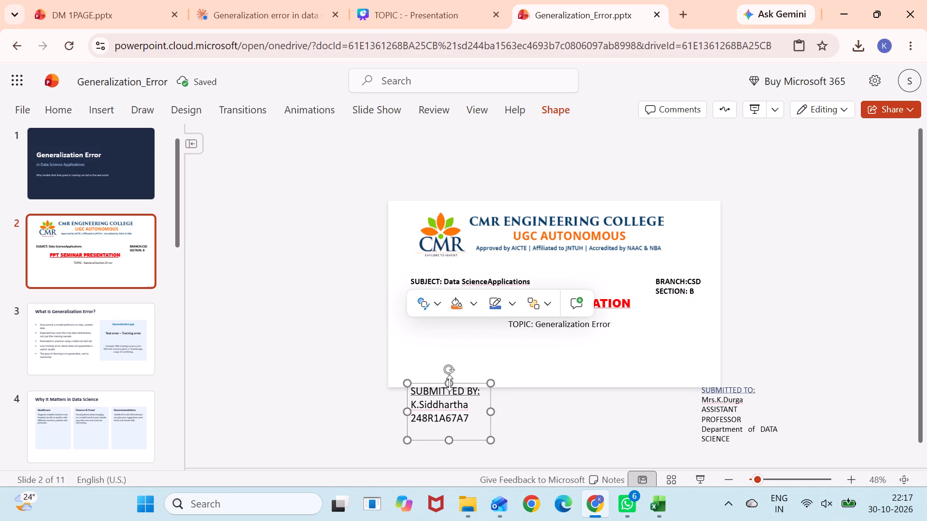
left_click_drag(449, 383, 434, 331)
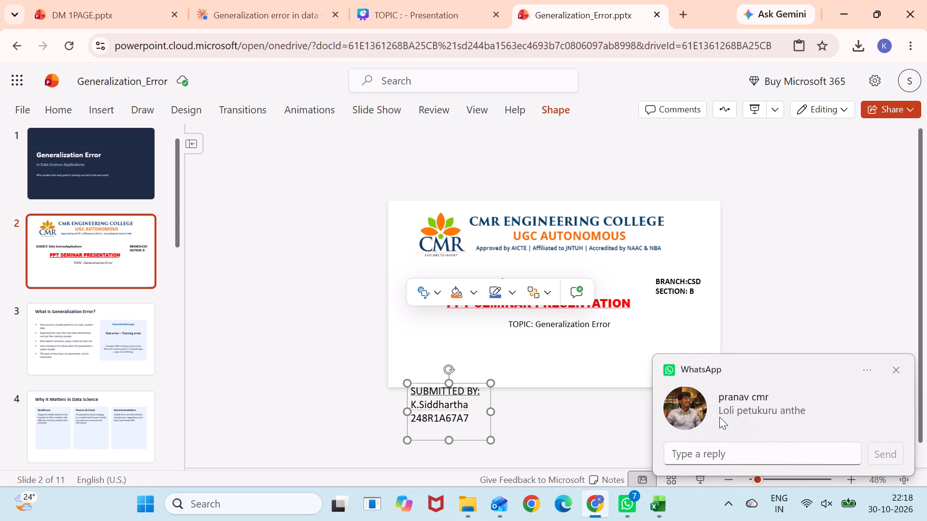
left_click(900, 370)
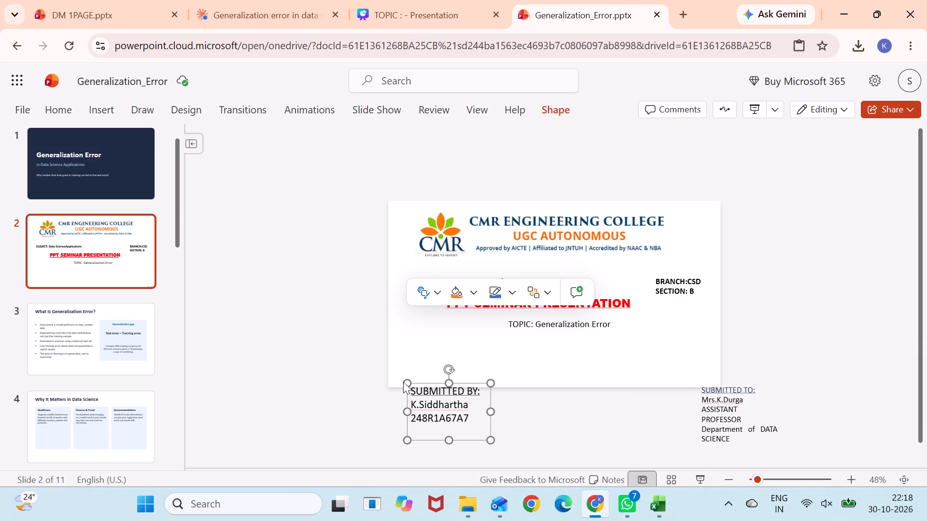
left_click_drag(406, 380, 396, 339)
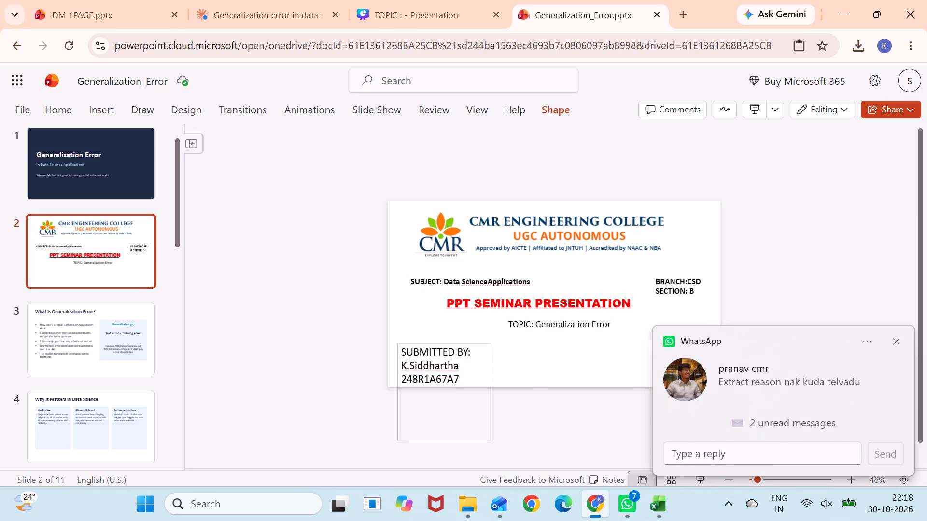
left_click_drag(396, 339, 398, 338)
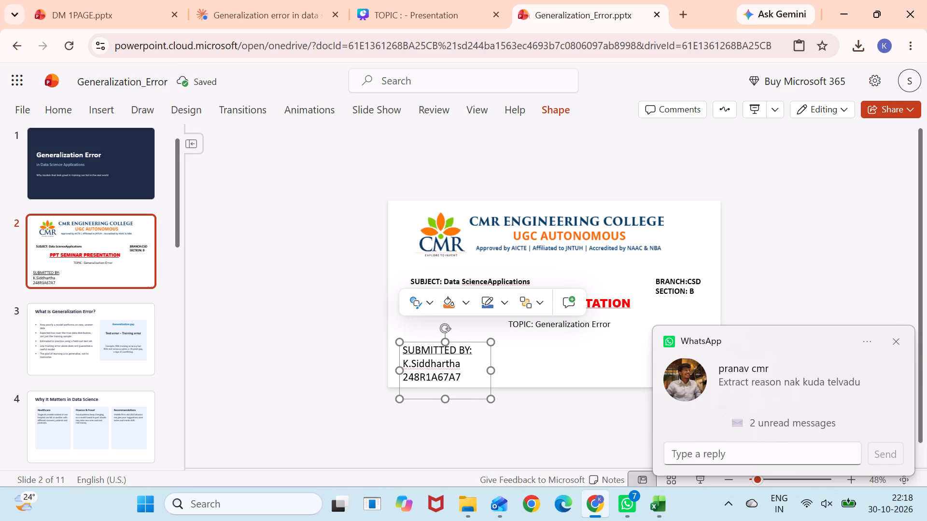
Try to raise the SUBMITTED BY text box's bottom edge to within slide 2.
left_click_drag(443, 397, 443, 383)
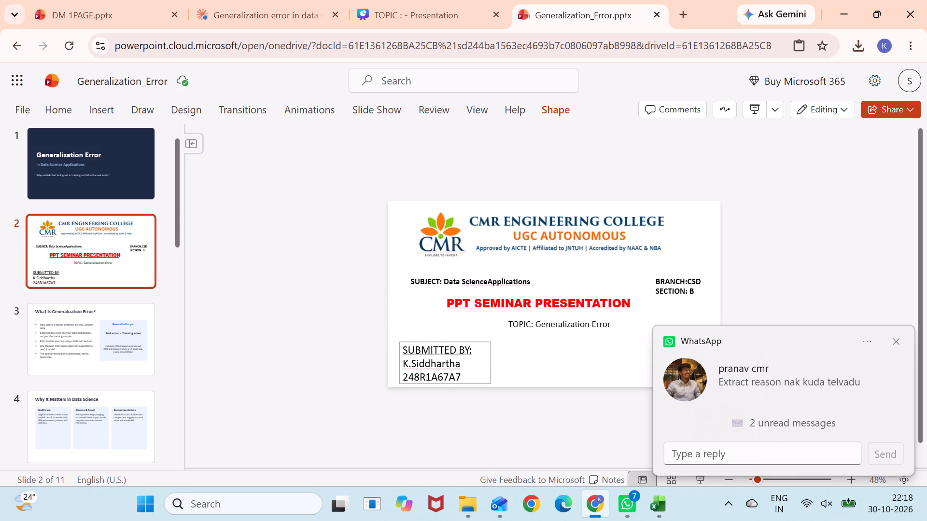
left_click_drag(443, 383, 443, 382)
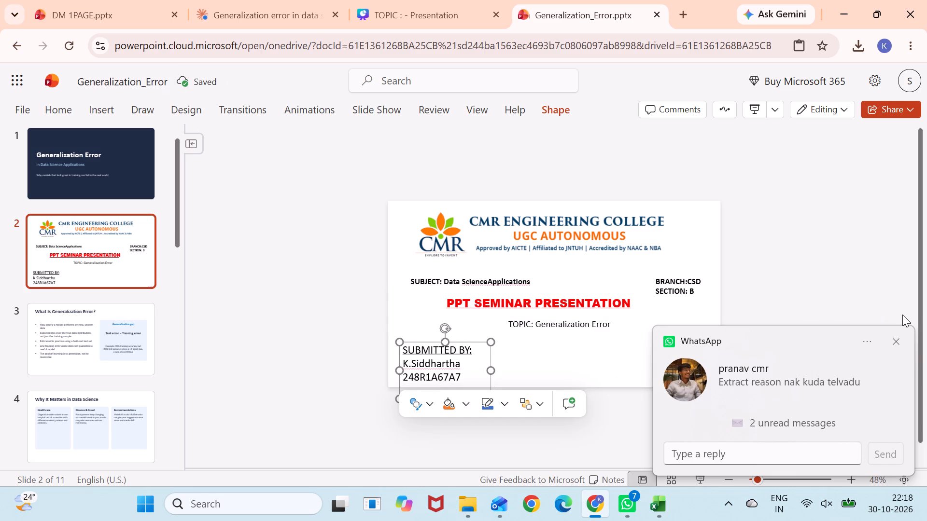
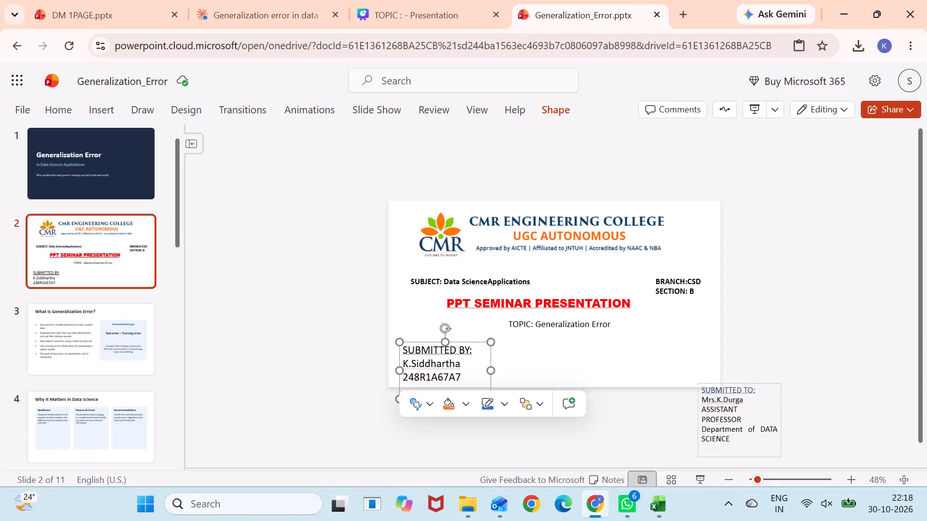
Resize slide 2's SUBMITTED TO text box up and leftward, bringing its right edge inside the slide.
left_click(752, 418)
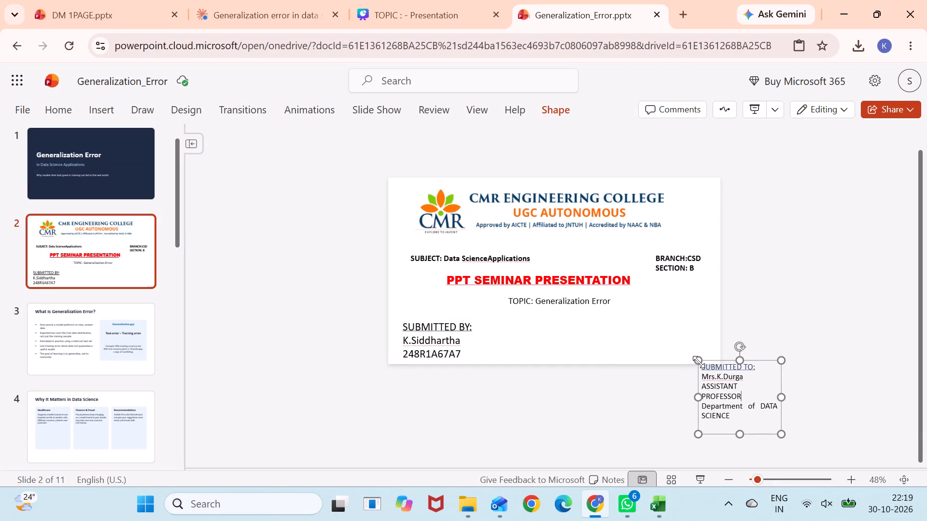
left_click_drag(699, 361, 632, 308)
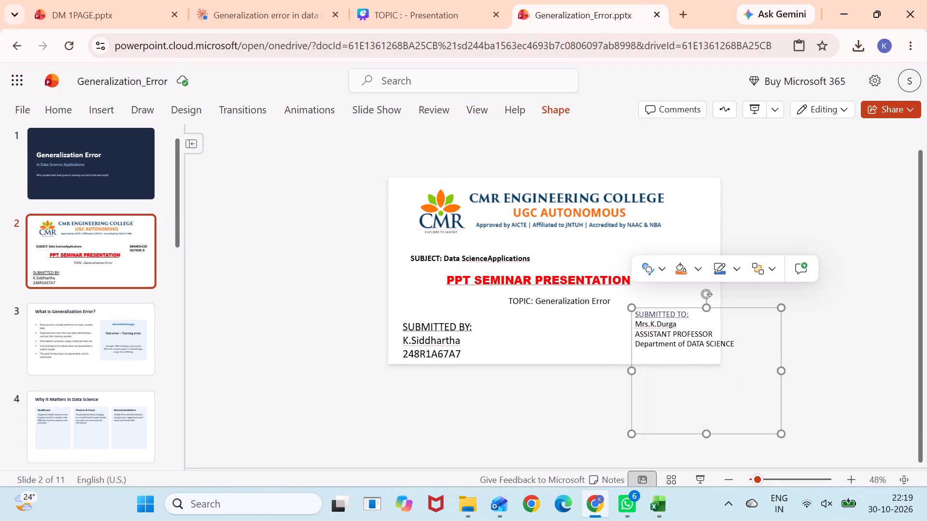
left_click_drag(780, 356, 722, 348)
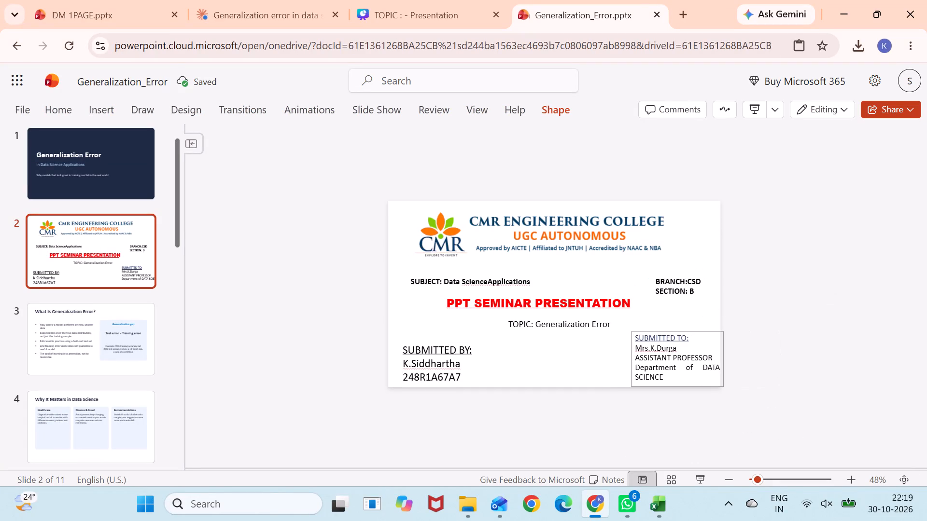
left_click_drag(722, 348, 706, 343)
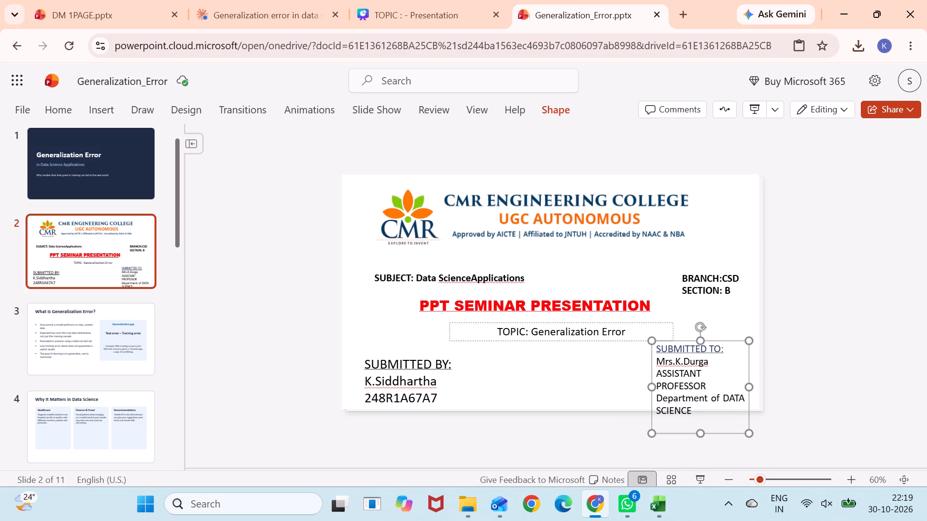
Extend the SUBJECT text box up and to the left so its text sits closer beneath the college banner.
left_click_drag(390, 276, 375, 263)
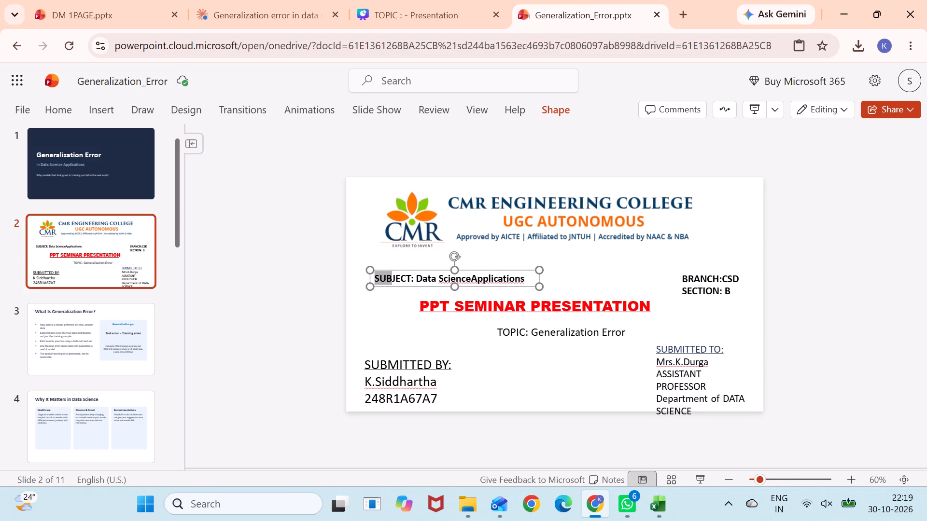
left_click_drag(375, 263, 372, 258)
left_click_drag(369, 266, 365, 251)
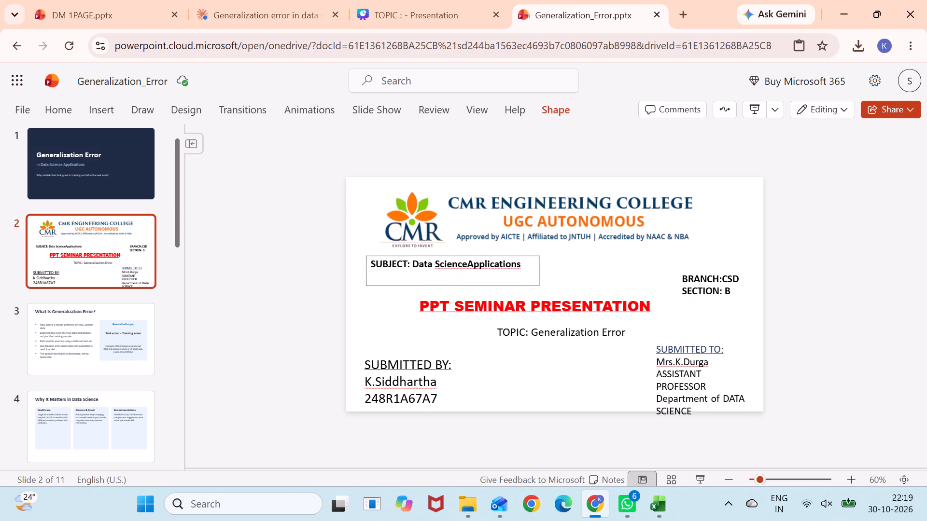
left_click_drag(365, 251, 359, 251)
Enlarge the CMR Engineering College banner picture to start at the slide's left edge and reach nearly its right edge.
left_click(414, 223)
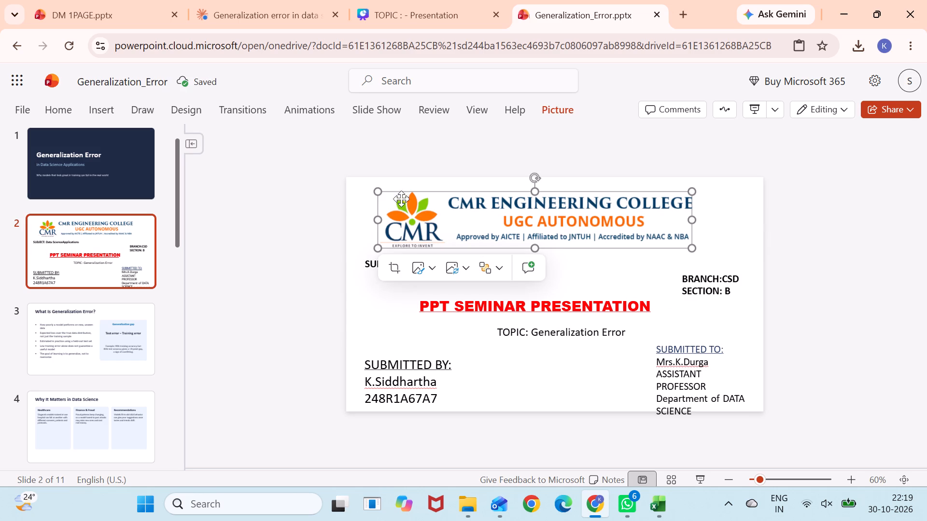
left_click_drag(378, 190, 370, 176)
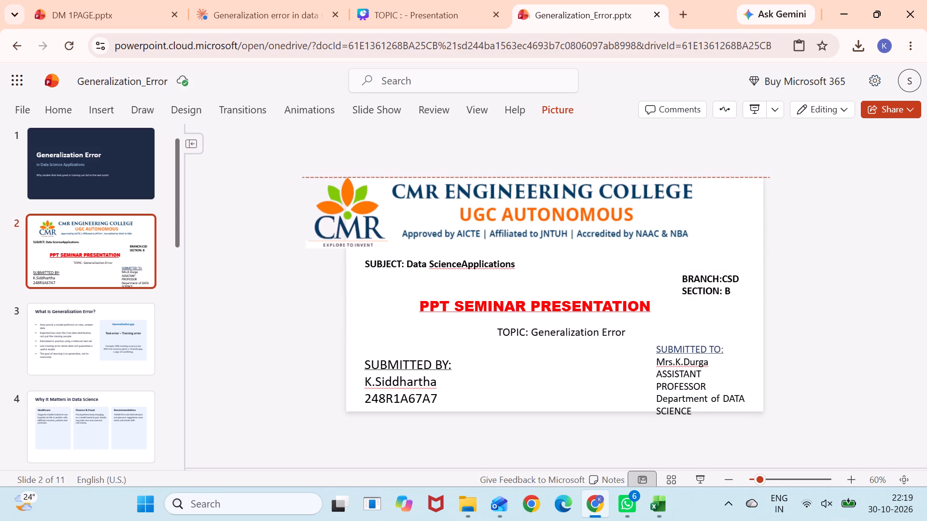
left_click_drag(370, 176, 407, 184)
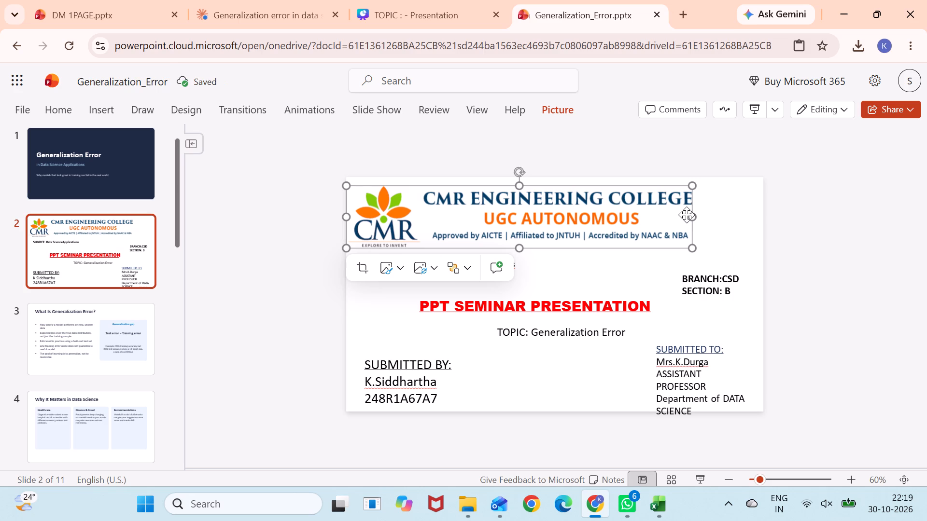
left_click_drag(692, 215, 733, 210)
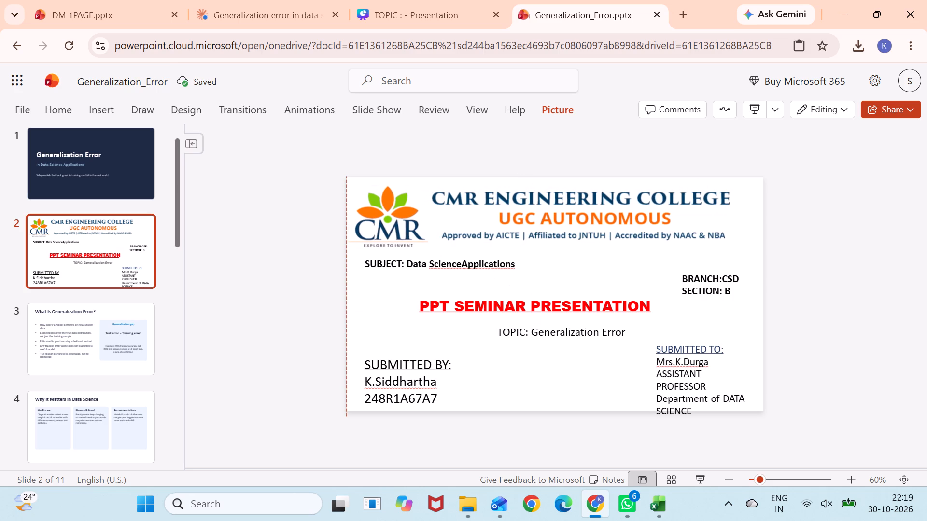
left_click_drag(733, 210, 741, 208)
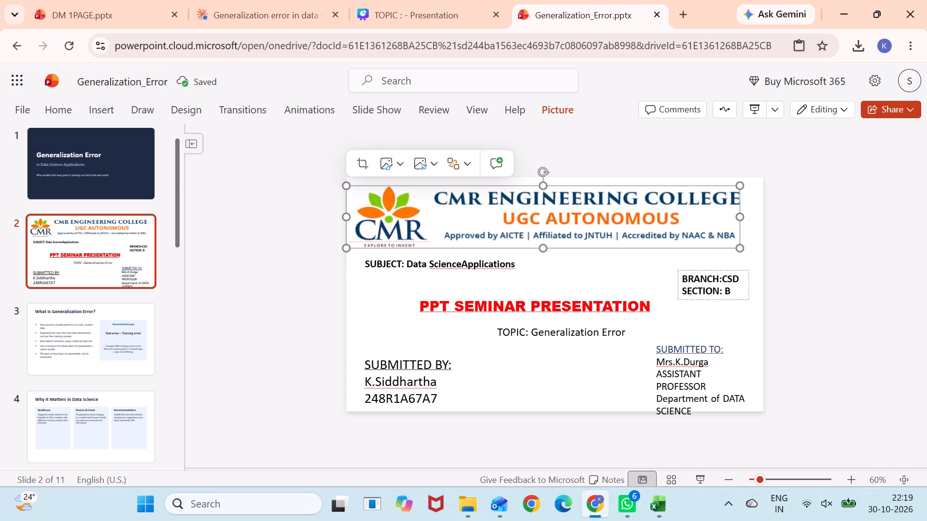
Extend the BRANCH and SECTION text box upward and slightly left so its first line aligns with the SUBJECT line.
left_click(692, 274)
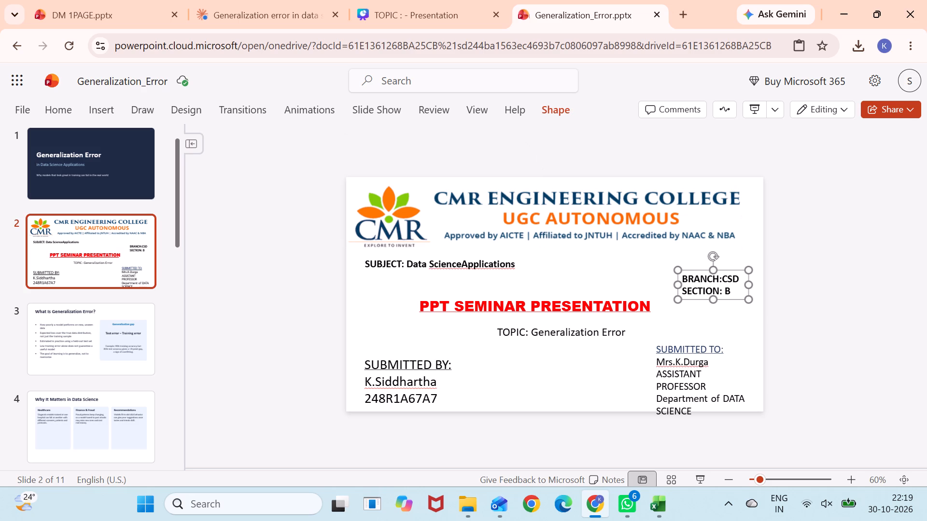
left_click_drag(677, 271, 672, 253)
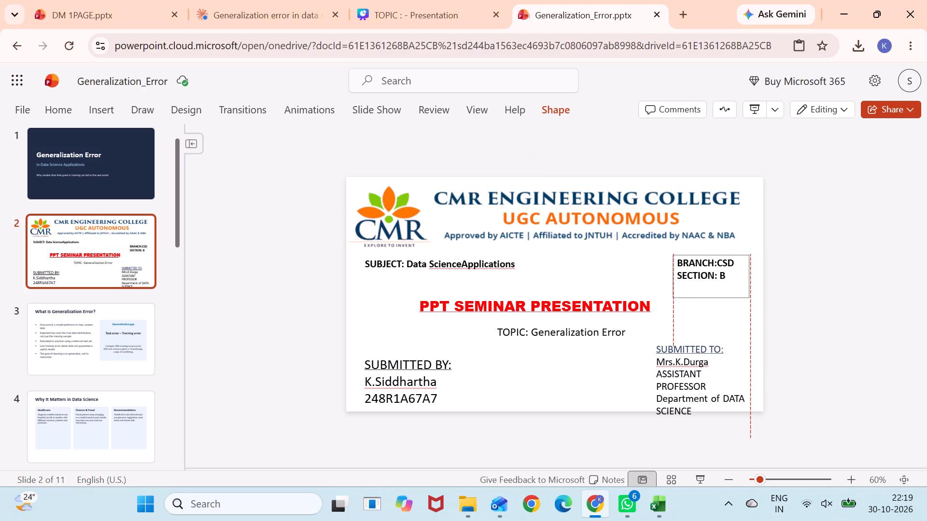
left_click_drag(672, 253, 671, 254)
left_click(637, 263)
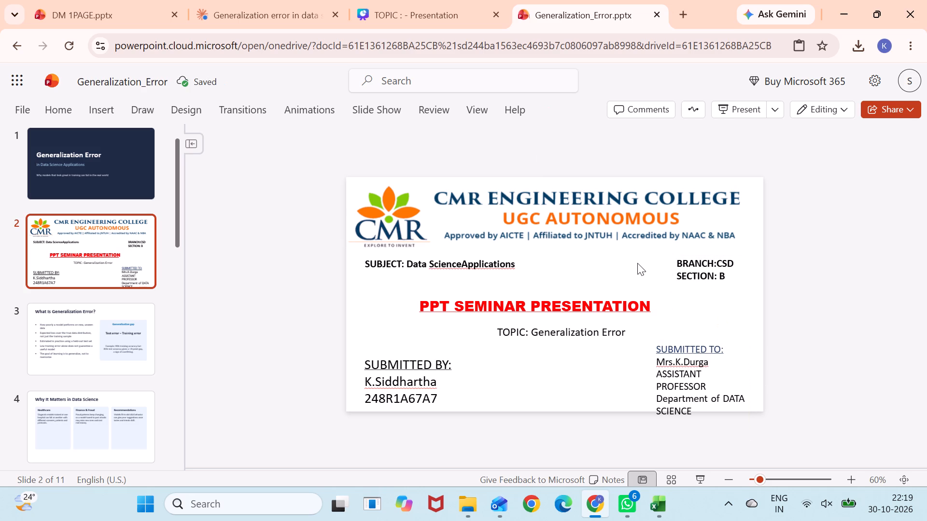
Raise the PPT SEMINAR PRESENTATION title and pull its left edge inward slightly, keeping the title on one line.
left_click(580, 297)
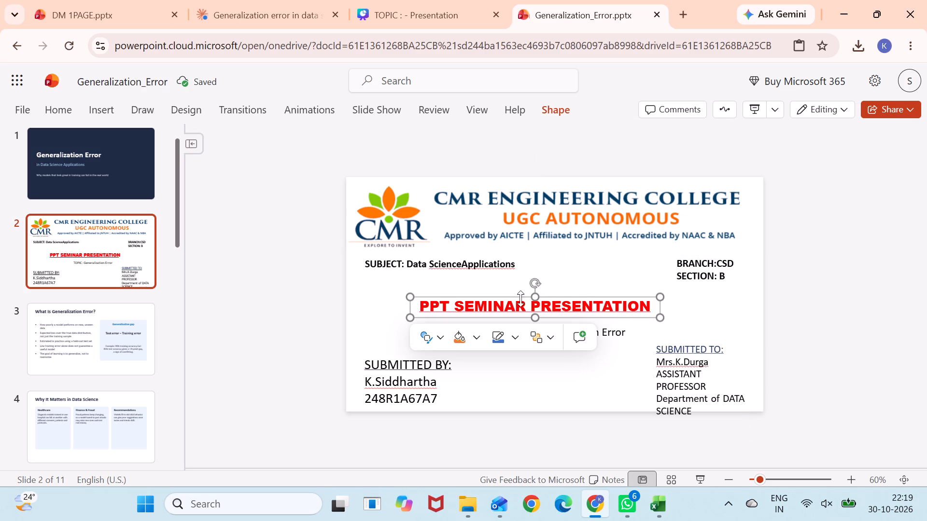
left_click_drag(409, 300, 416, 299)
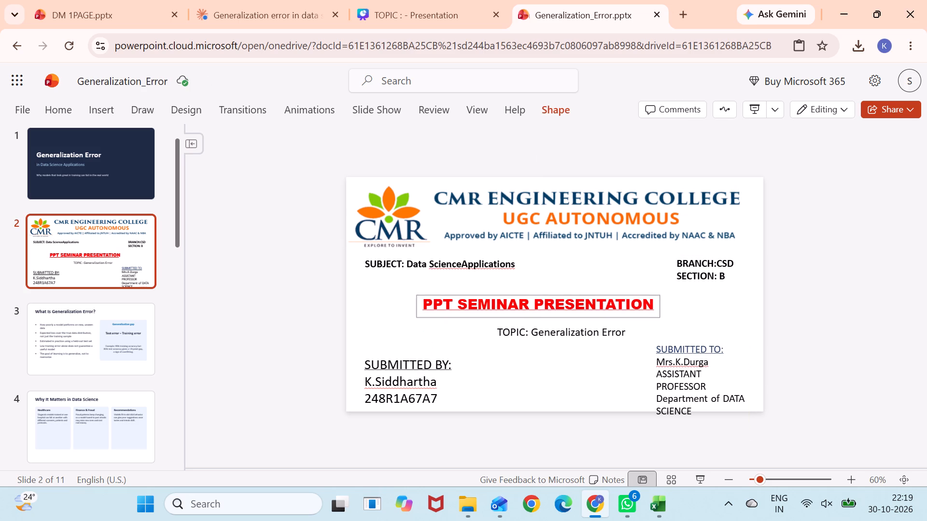
left_click_drag(416, 299, 424, 283)
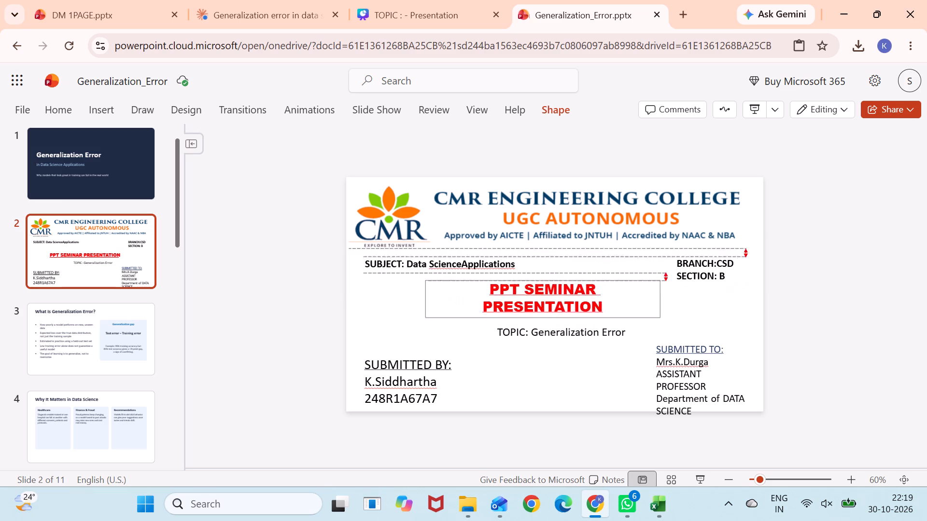
left_click_drag(424, 283, 418, 286)
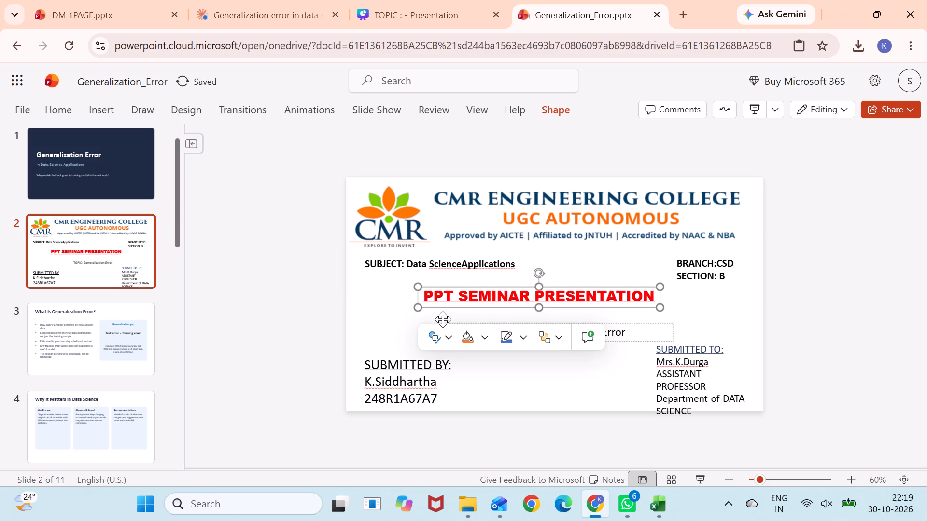
left_click(390, 307)
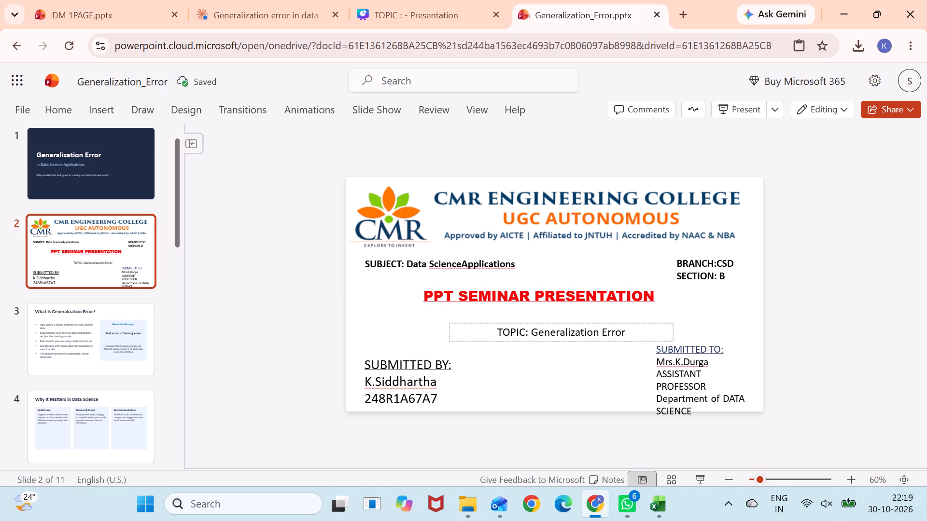
Extend the TOPIC text box up and leftward so its text sits centred just below the title.
left_click(508, 330)
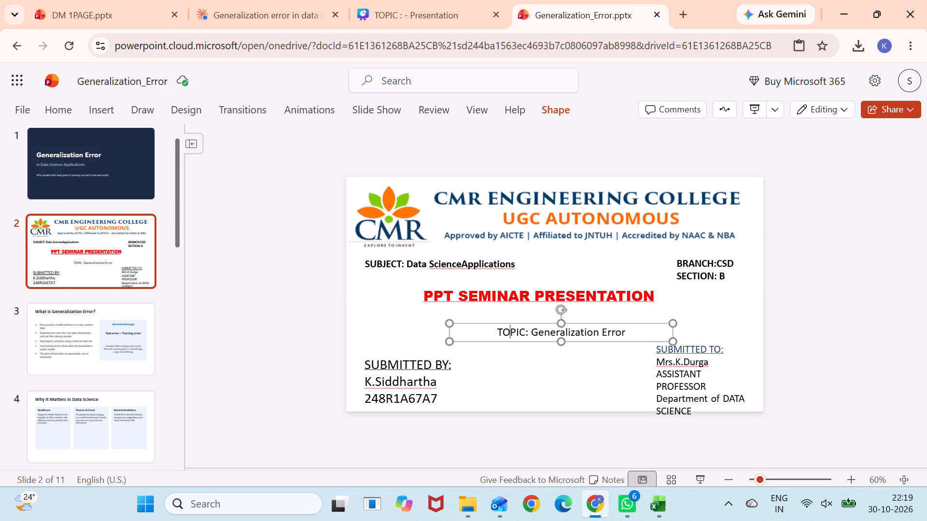
left_click_drag(446, 321, 425, 312)
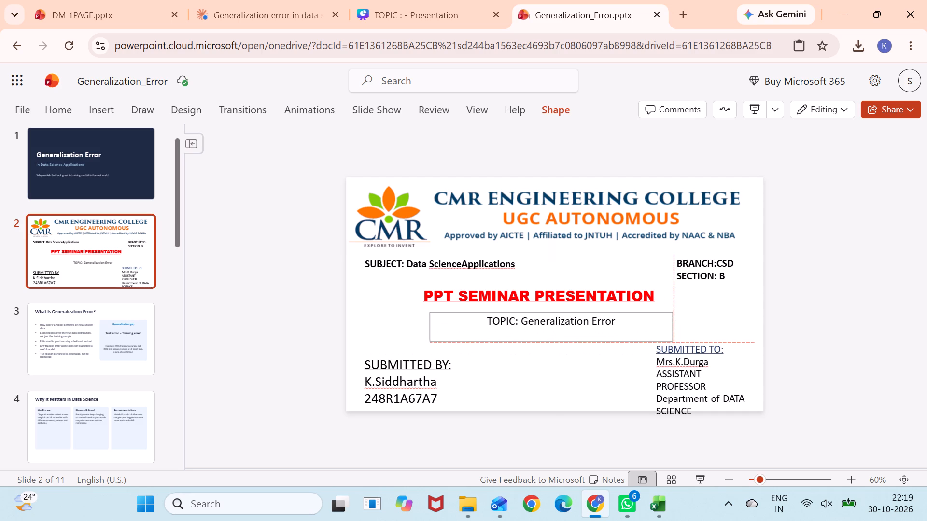
left_click_drag(425, 312, 414, 312)
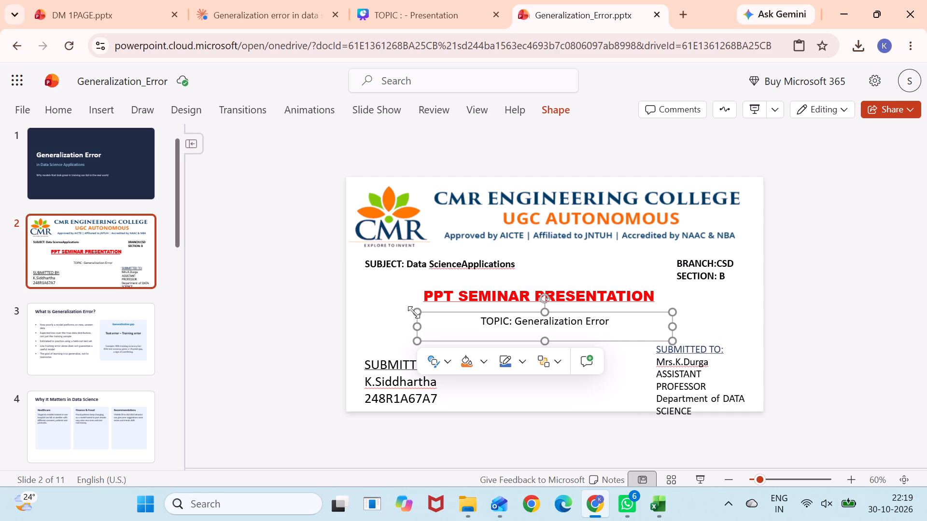
left_click(499, 396)
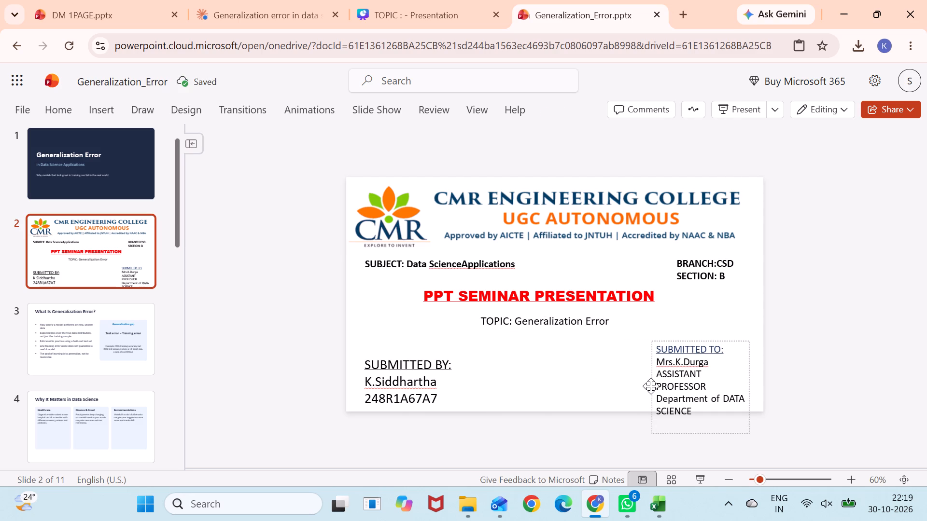
Widen the SUBMITTED TO text box leftward and lower its top edge slightly so "Department of DATA SCIENCE" fits on one line.
left_click(672, 386)
left_click_drag(653, 386, 643, 386)
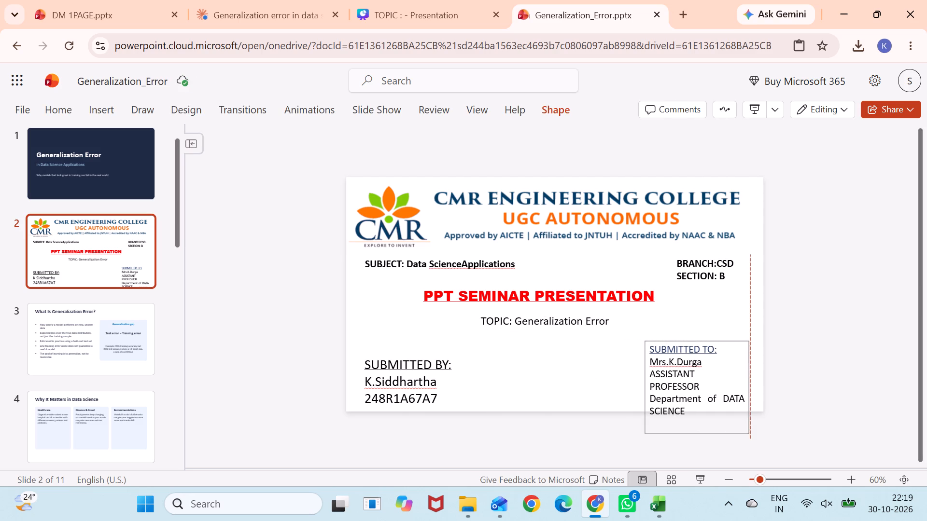
left_click_drag(643, 386, 624, 389)
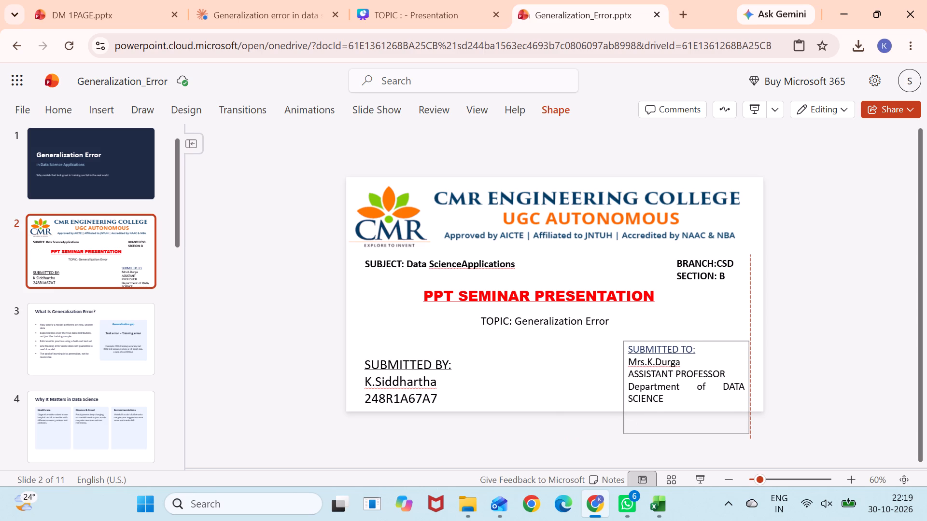
left_click_drag(624, 389, 618, 388)
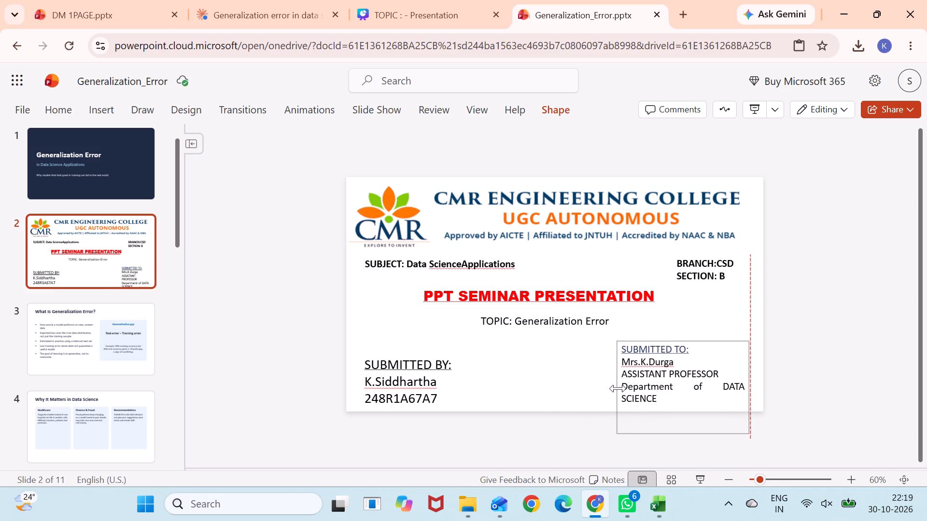
left_click_drag(683, 423, 667, 407)
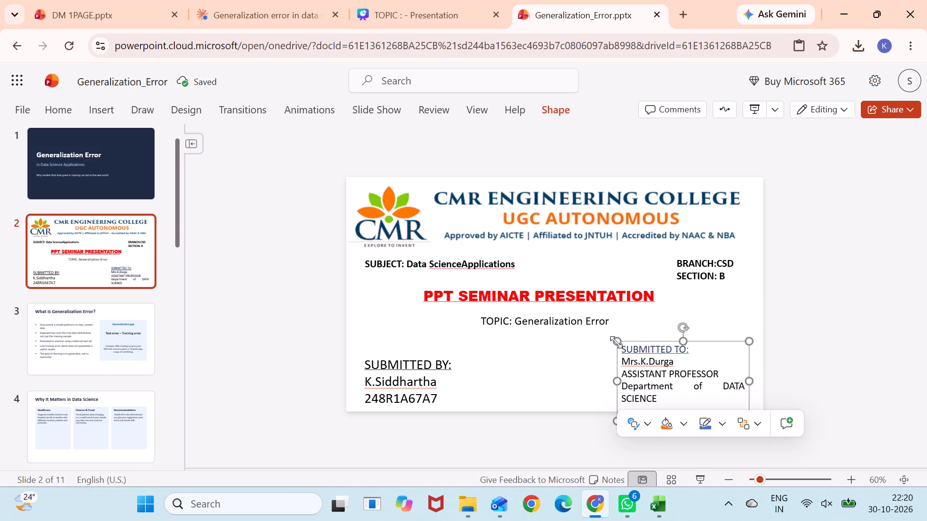
left_click_drag(616, 342, 578, 346)
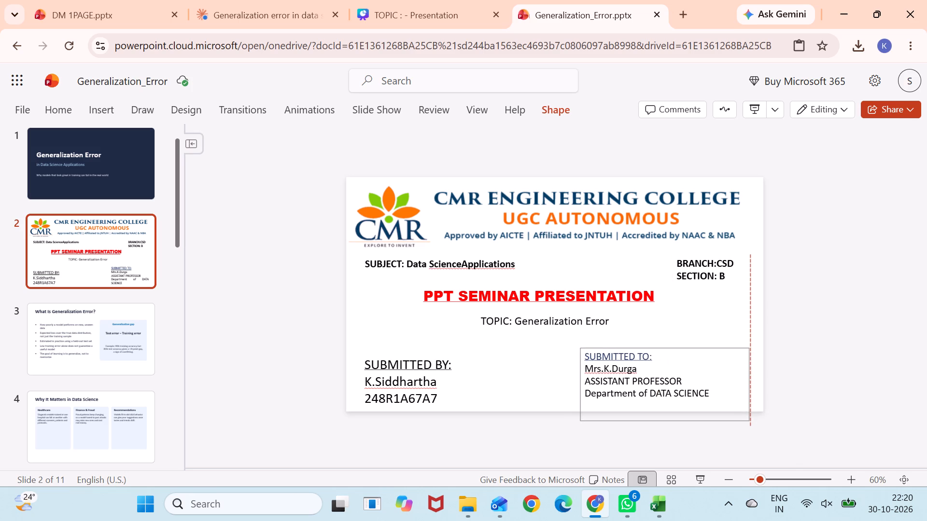
left_click_drag(578, 346, 577, 346)
Set all three lines of the SUBMITTED BY text box to font size 18.
left_click(431, 380)
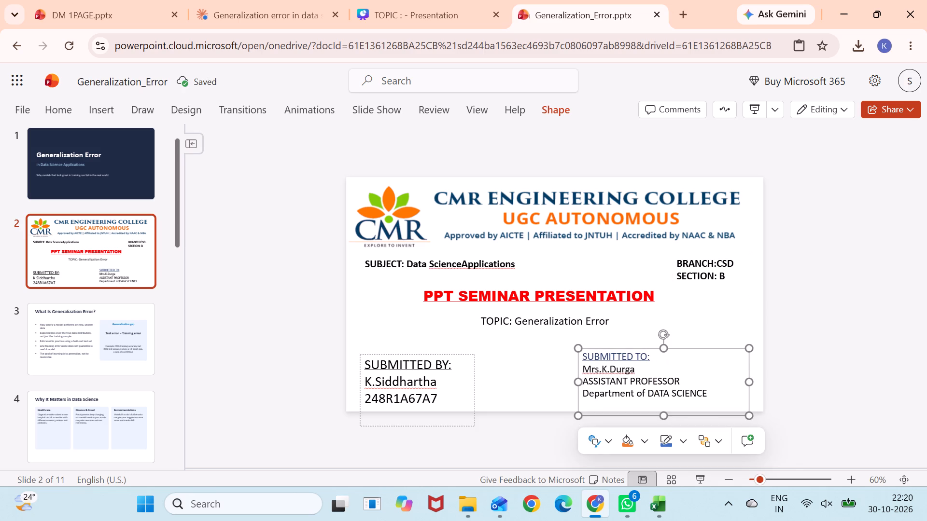
left_click_drag(442, 395, 362, 352)
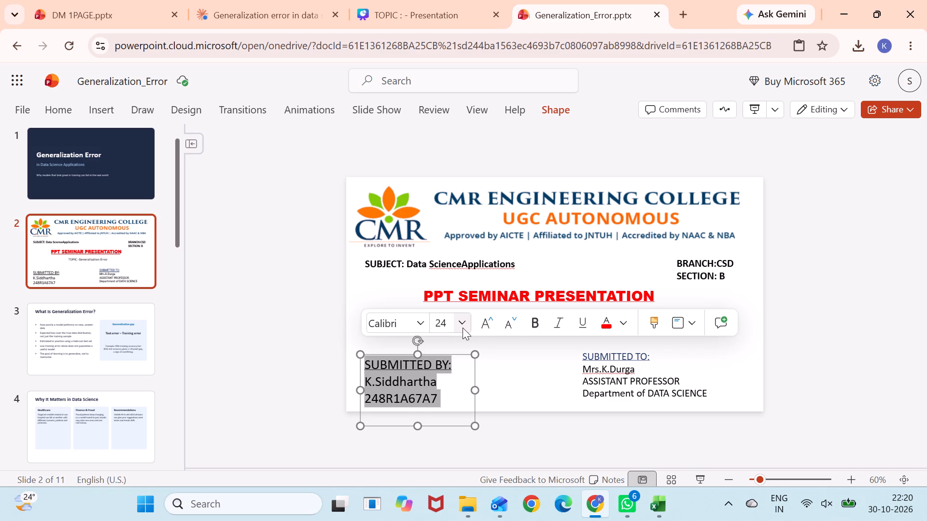
left_click(463, 328)
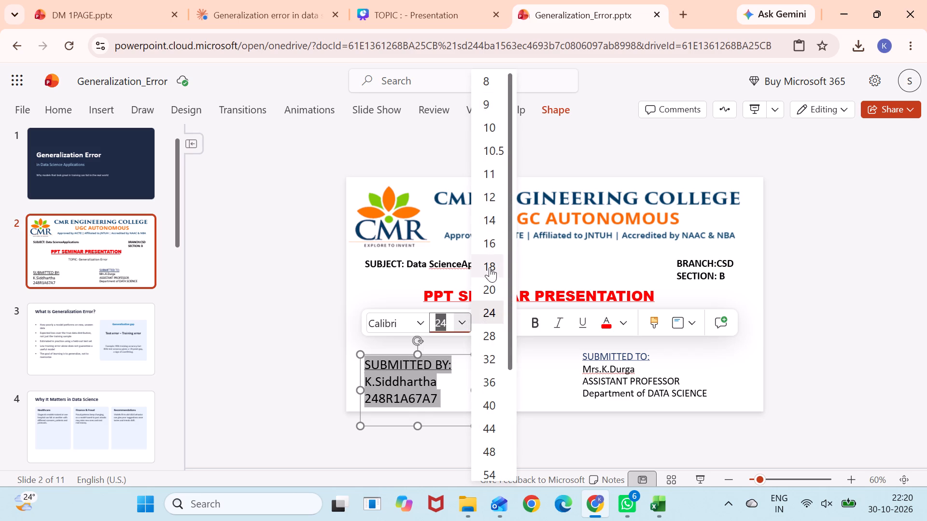
left_click(490, 267)
left_click(570, 391)
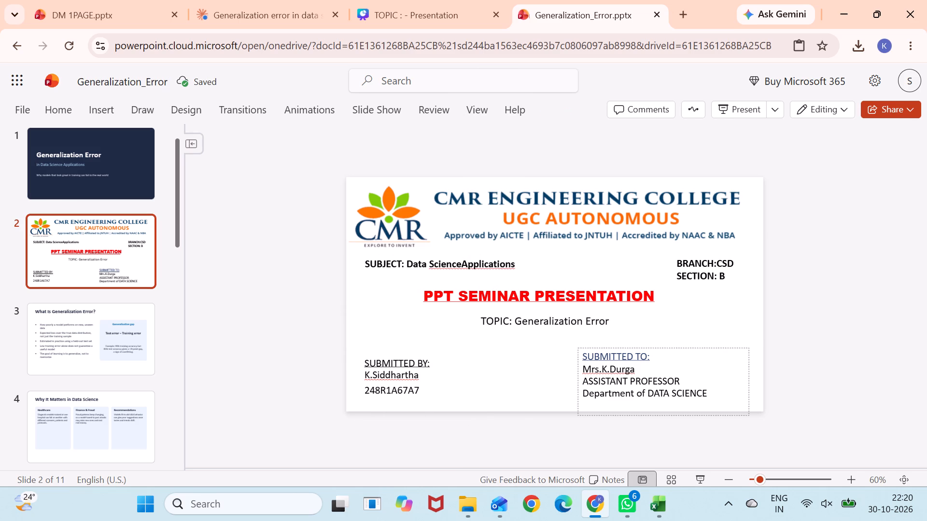
Pull the SUBMITTED TO text box's left edge inward slightly, shifting its text rightward while keeping the department line unbroken.
left_click(578, 376)
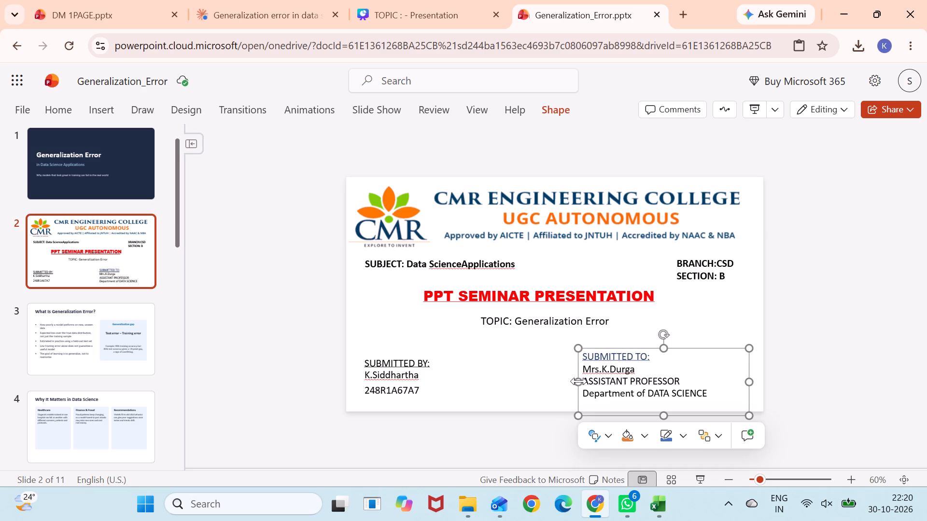
left_click(580, 385)
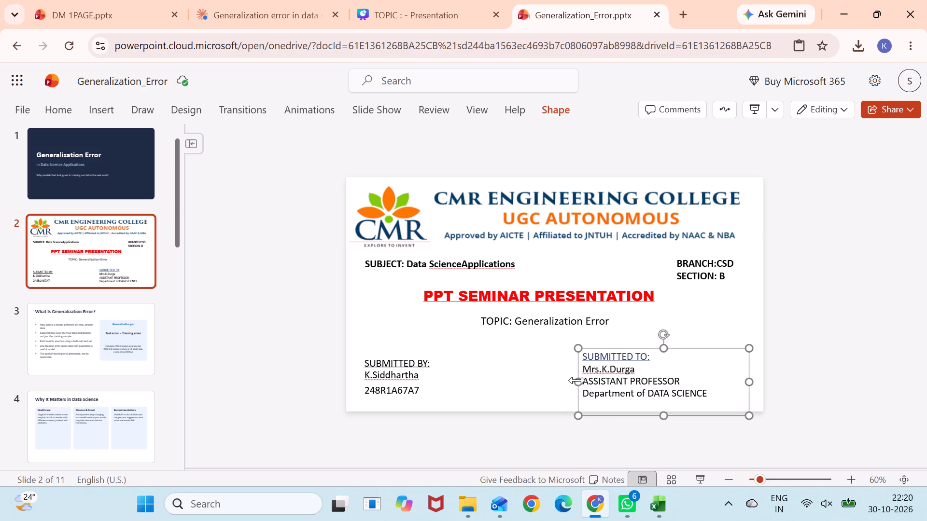
left_click_drag(576, 382, 593, 380)
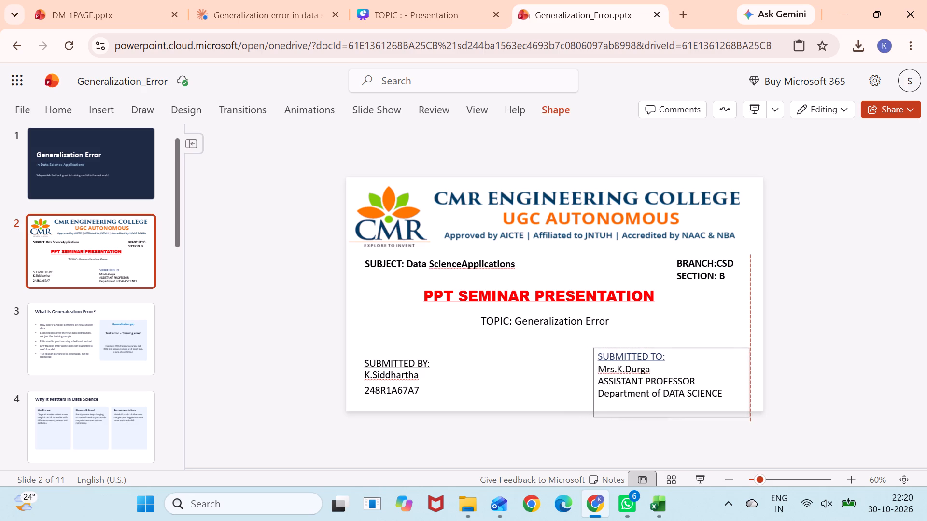
left_click_drag(593, 380, 601, 379)
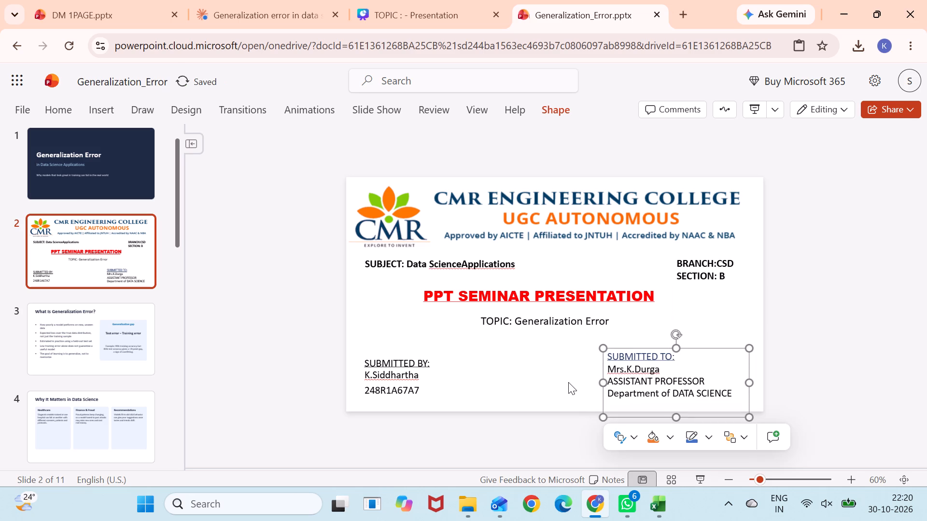
left_click(567, 382)
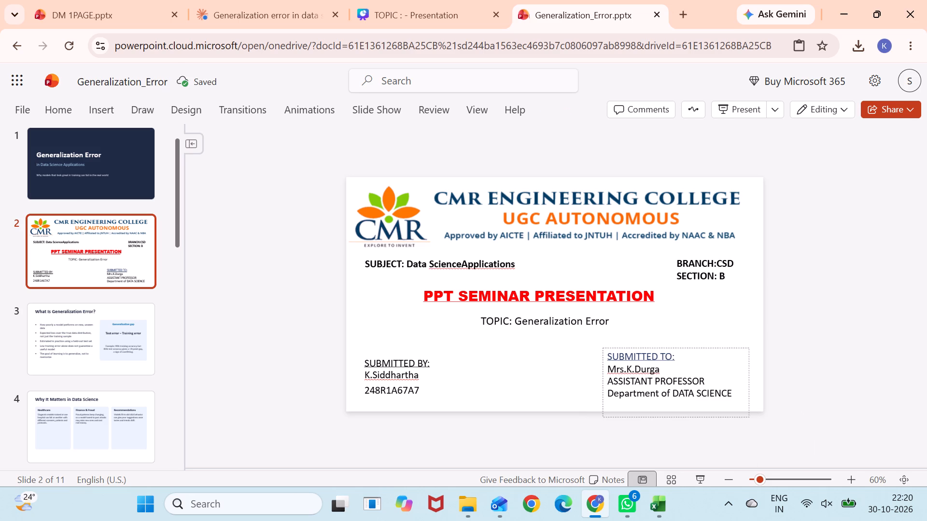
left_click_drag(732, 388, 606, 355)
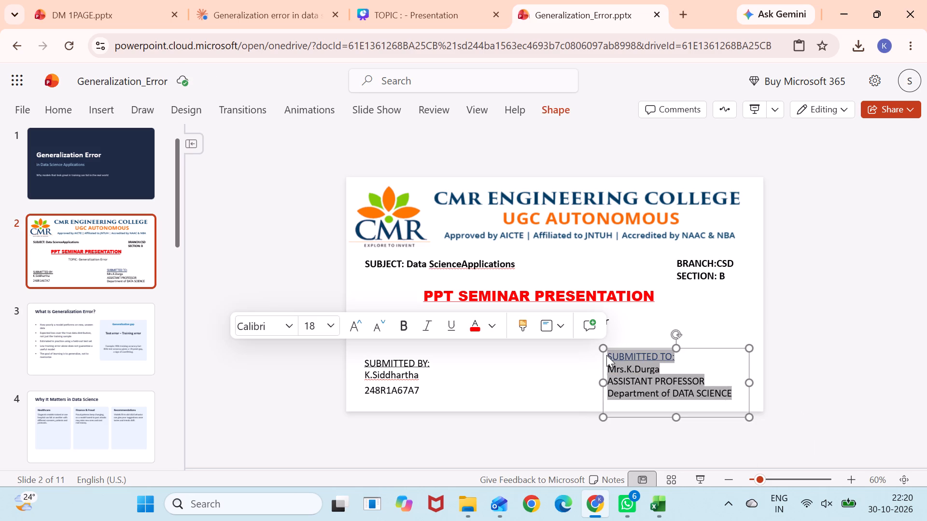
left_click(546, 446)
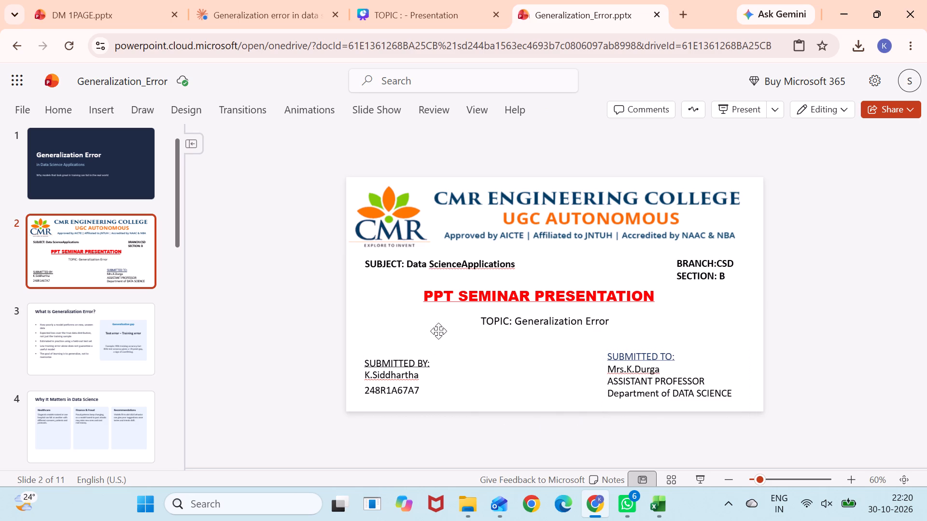
Review the deck from the Generalization Error title slide through to the Conclusion slide, examining each slide's content and styling.
left_click(44, 155)
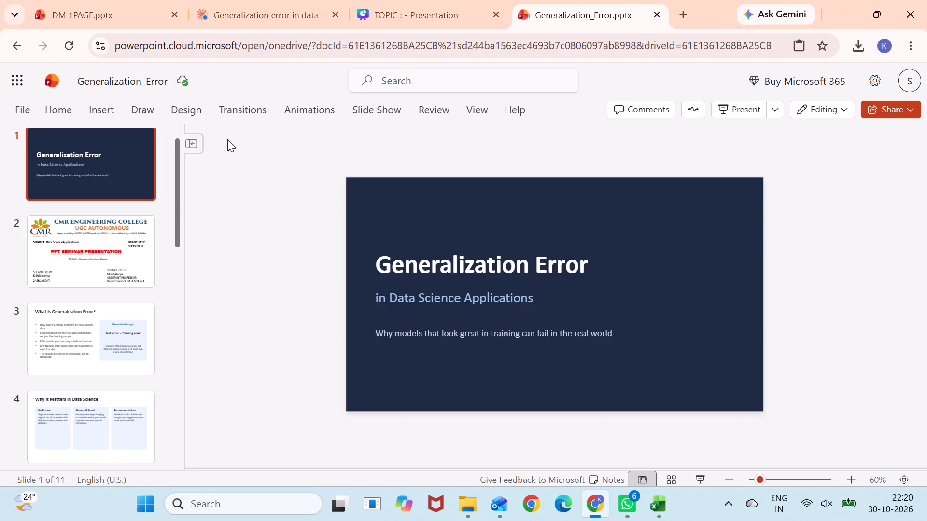
right_click(434, 264)
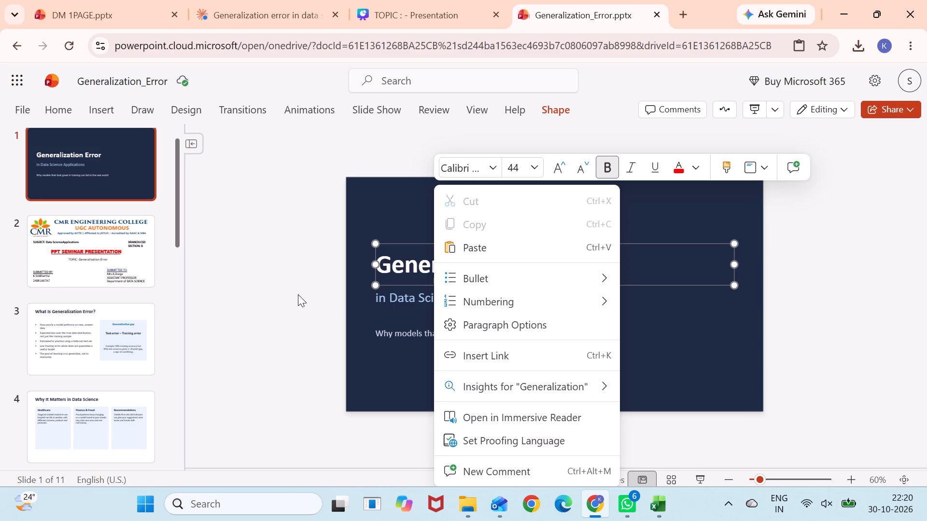
left_click(124, 176)
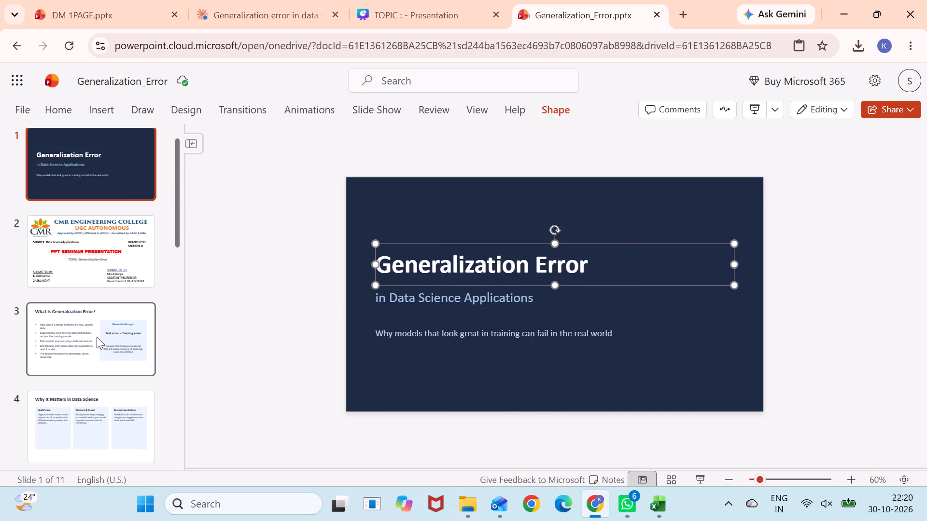
left_click(97, 337)
key("Down")
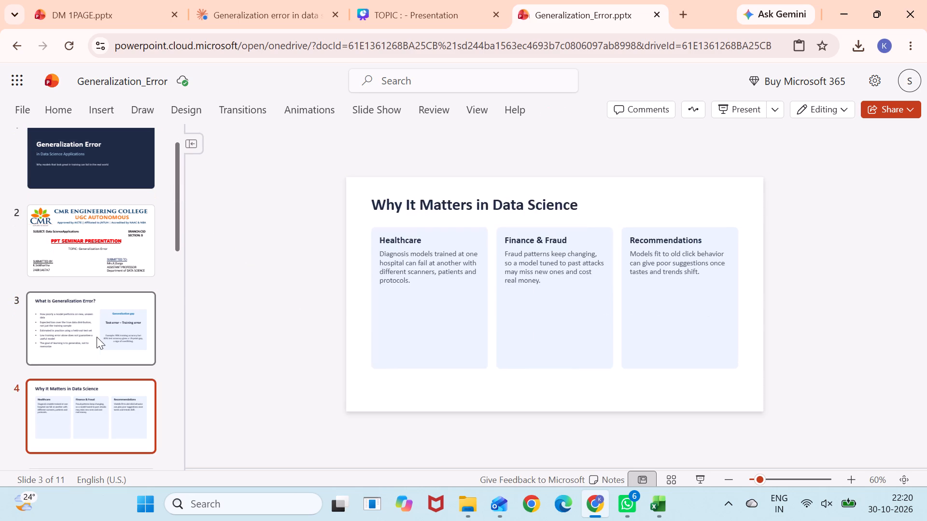
key("Down")
key("Up")
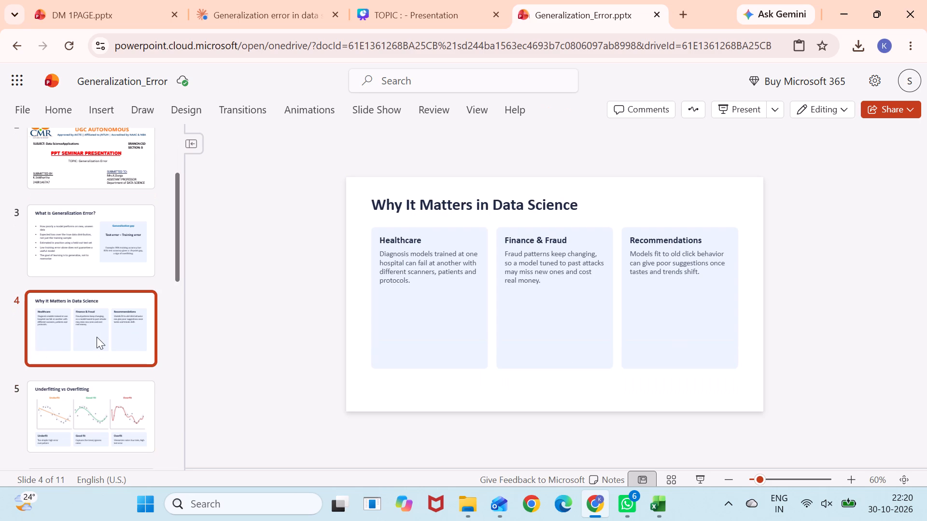
key("Down")
key("Down")
key("Down")
key("Down")
key("Down")
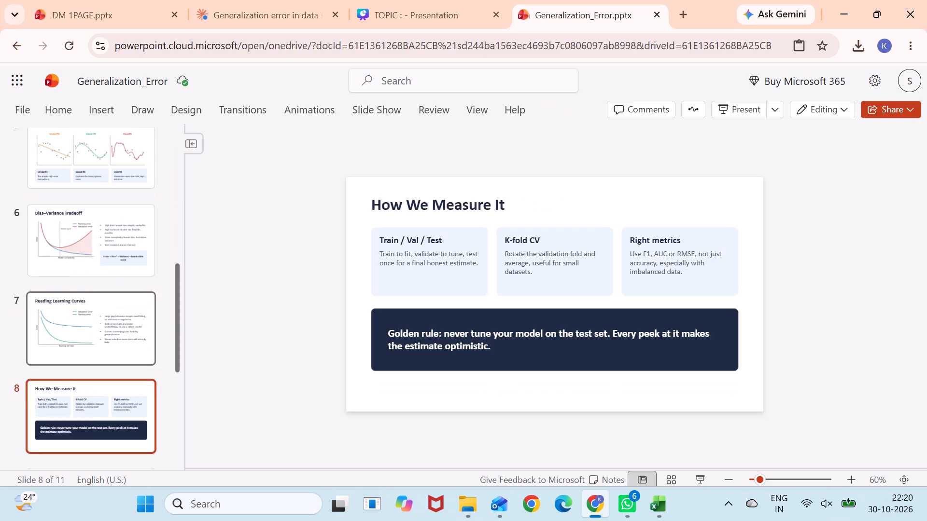
key("Down")
key("Down")
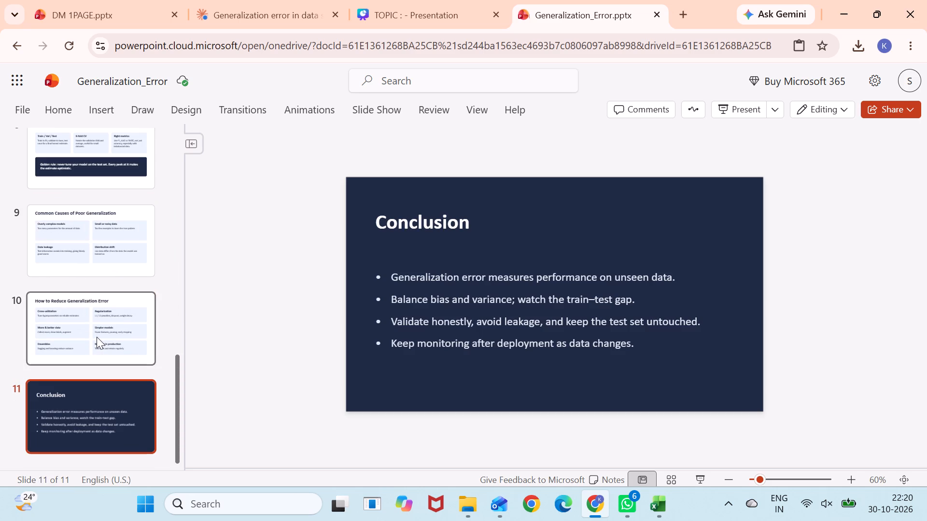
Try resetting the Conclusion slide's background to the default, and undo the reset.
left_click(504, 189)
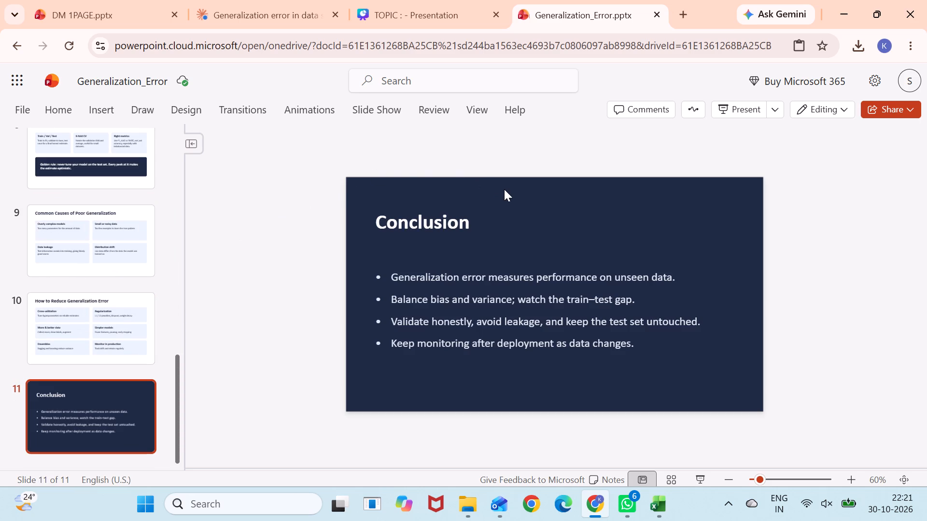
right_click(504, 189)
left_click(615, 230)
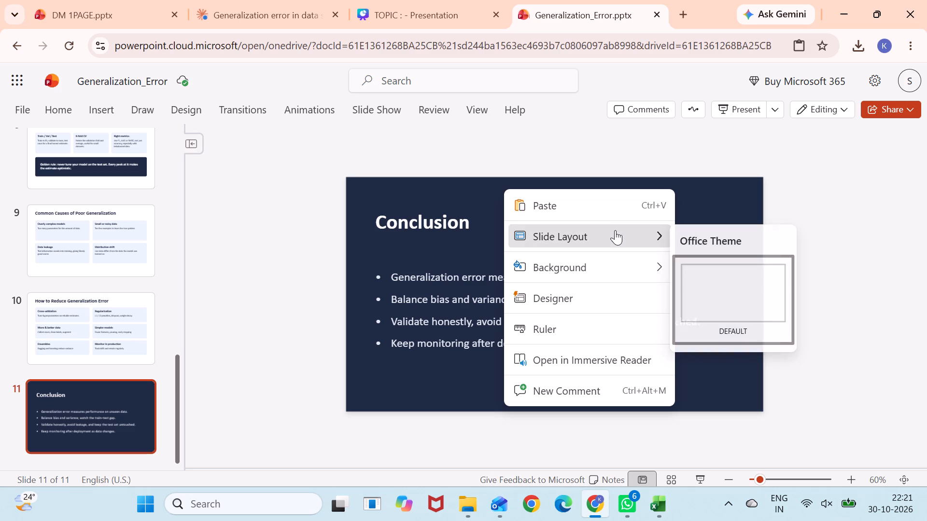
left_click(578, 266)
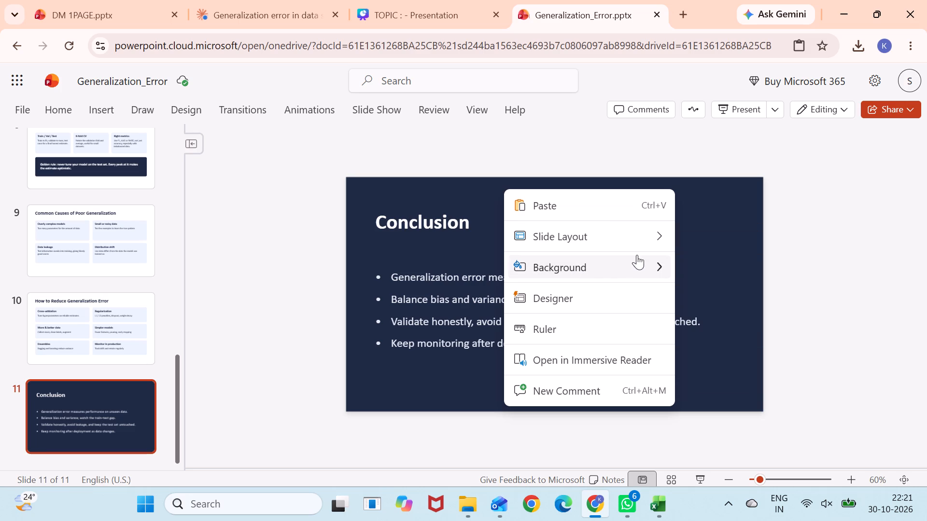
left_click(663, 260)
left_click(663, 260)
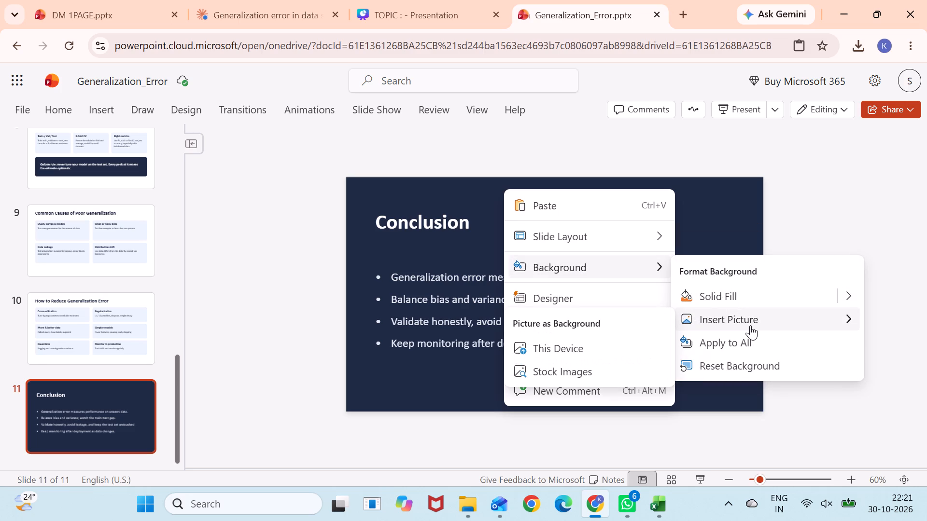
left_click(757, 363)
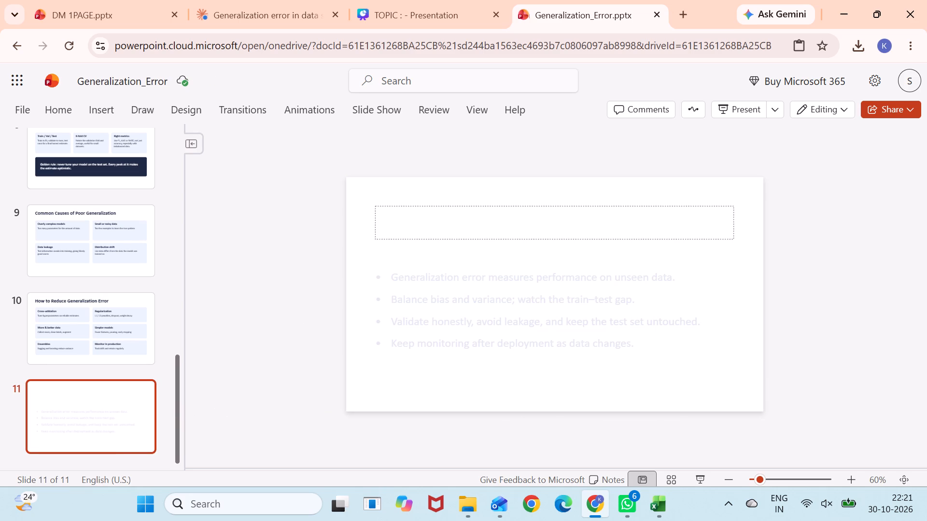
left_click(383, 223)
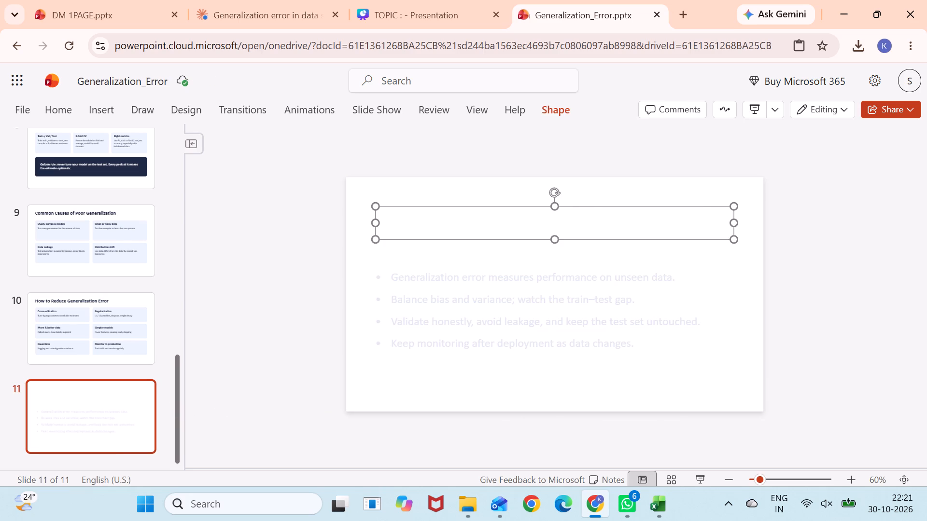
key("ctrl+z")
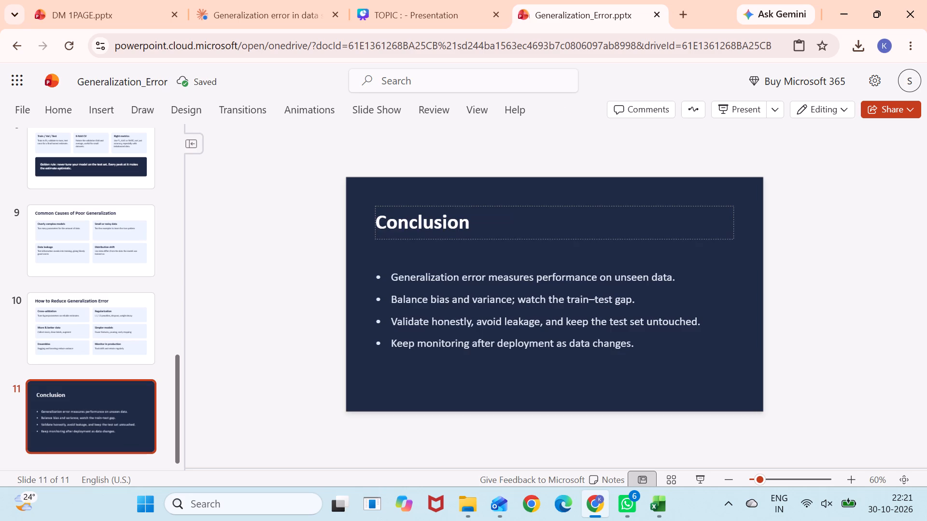
Set the font colour of the Conclusion title on slide 11 to black.
left_click_drag(471, 225, 366, 232)
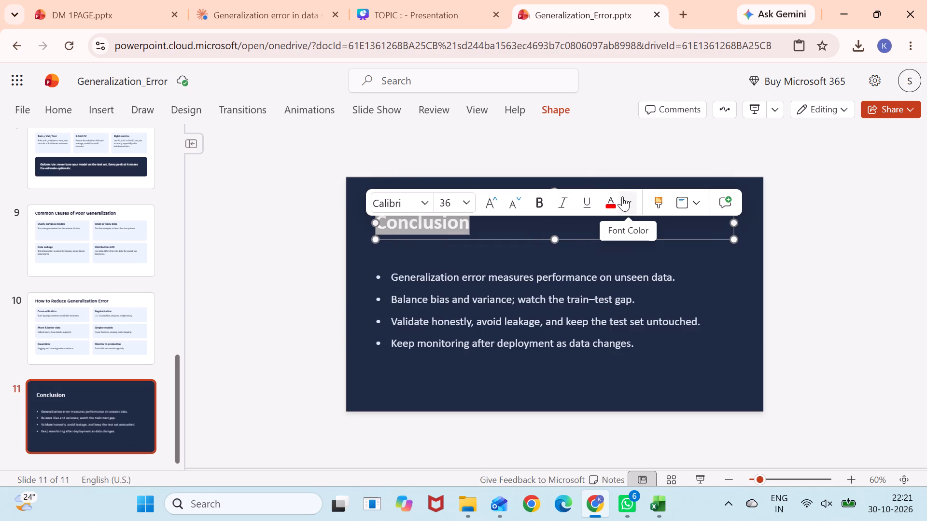
left_click(622, 196)
left_click(644, 246)
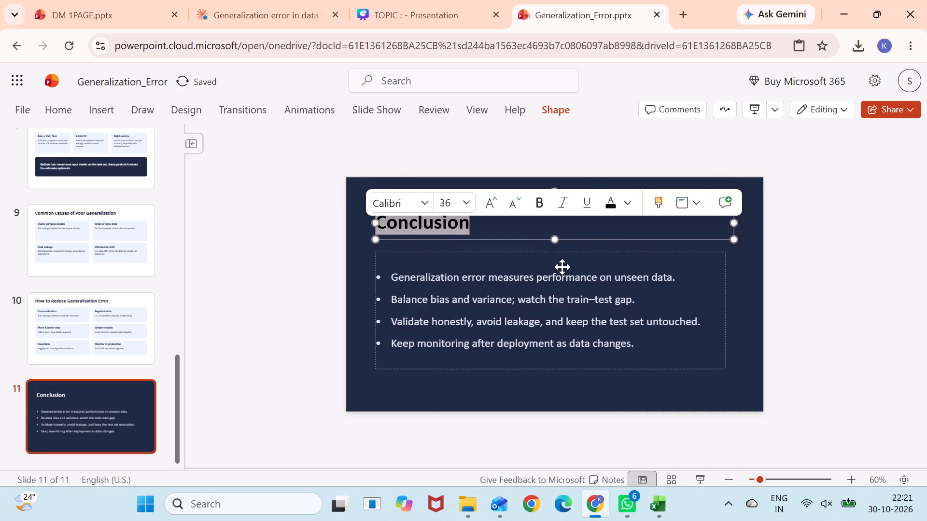
Set the font colour of all four bullet points on the Conclusion slide to black.
left_click_drag(384, 277, 472, 307)
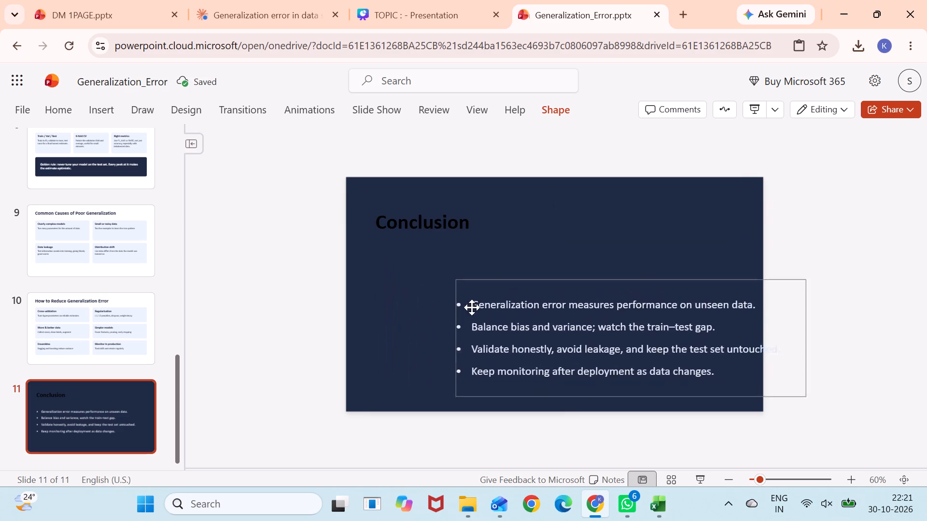
left_click_drag(472, 307, 379, 282)
left_click_drag(644, 347, 517, 327)
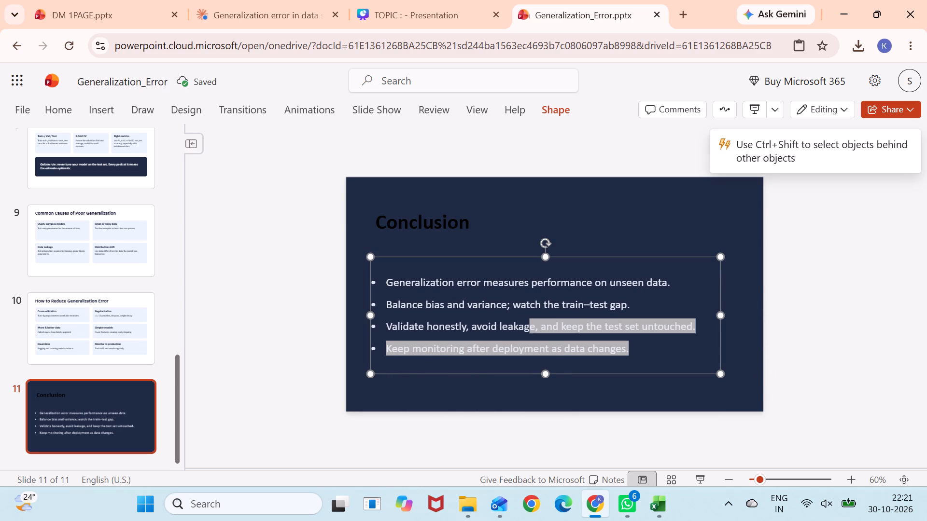
left_click_drag(517, 327, 384, 278)
left_click_drag(384, 278, 408, 287)
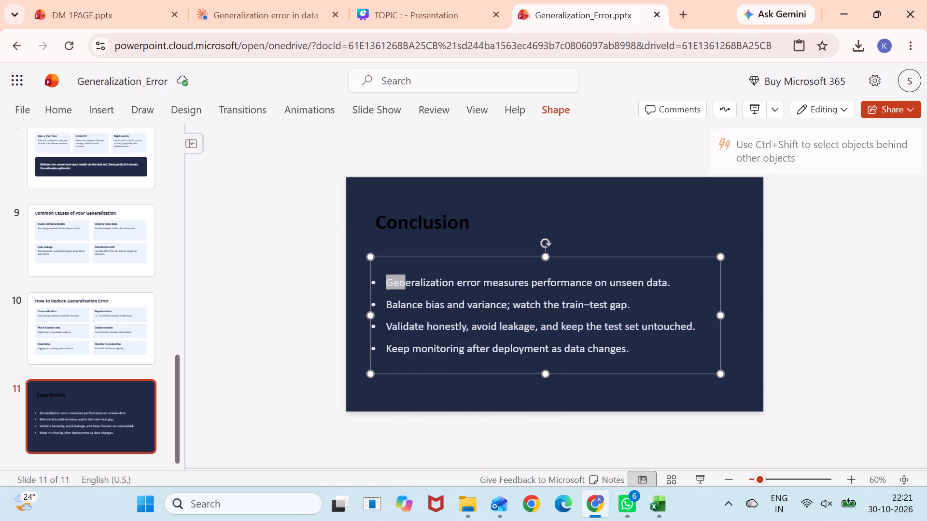
left_click_drag(408, 287, 642, 359)
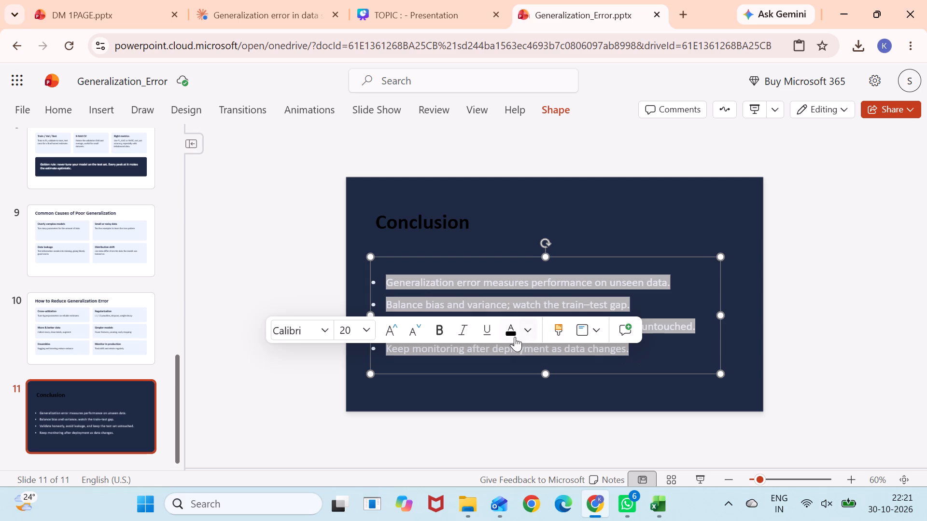
left_click(528, 327)
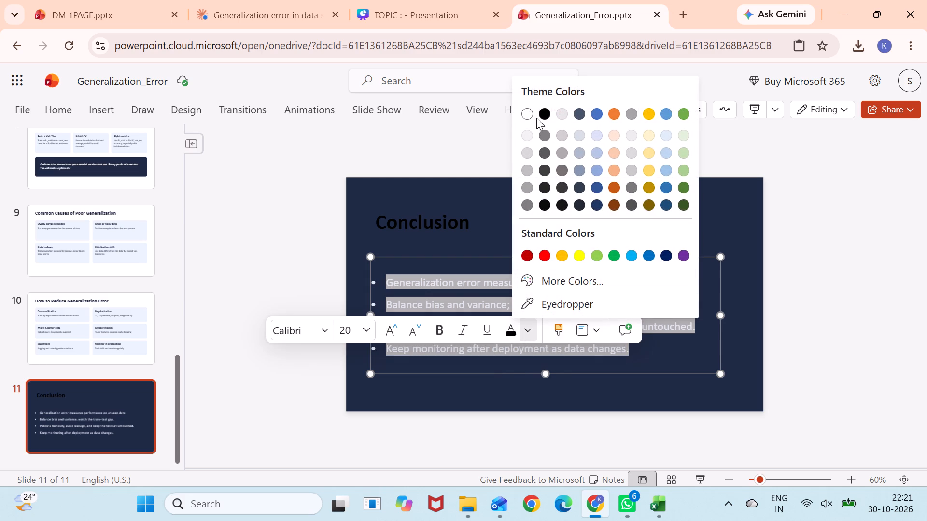
left_click(541, 113)
left_click(569, 189)
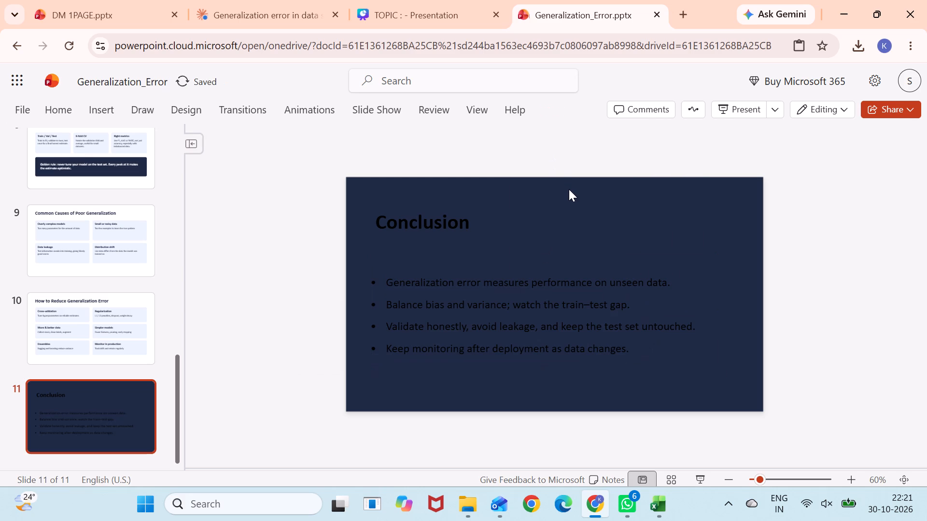
Reset the background of the Conclusion slide to the default.
left_click(551, 225)
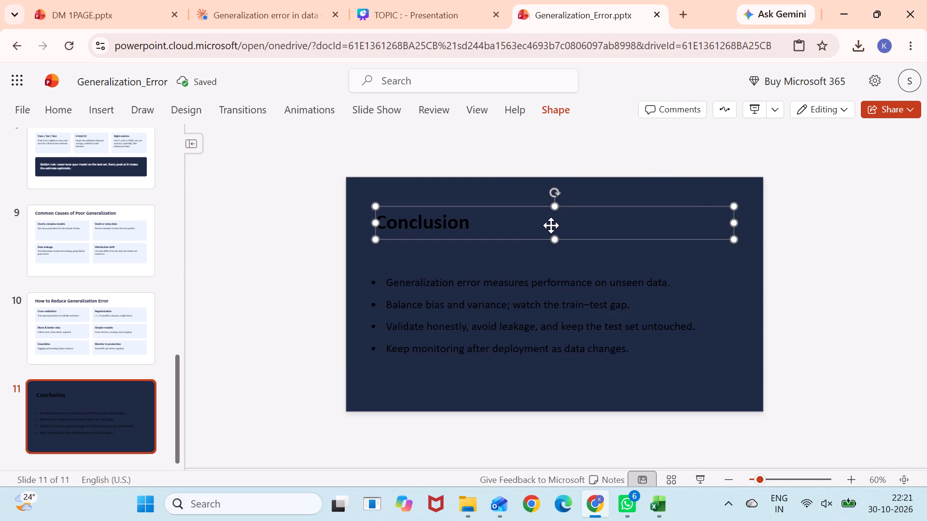
left_click(644, 247)
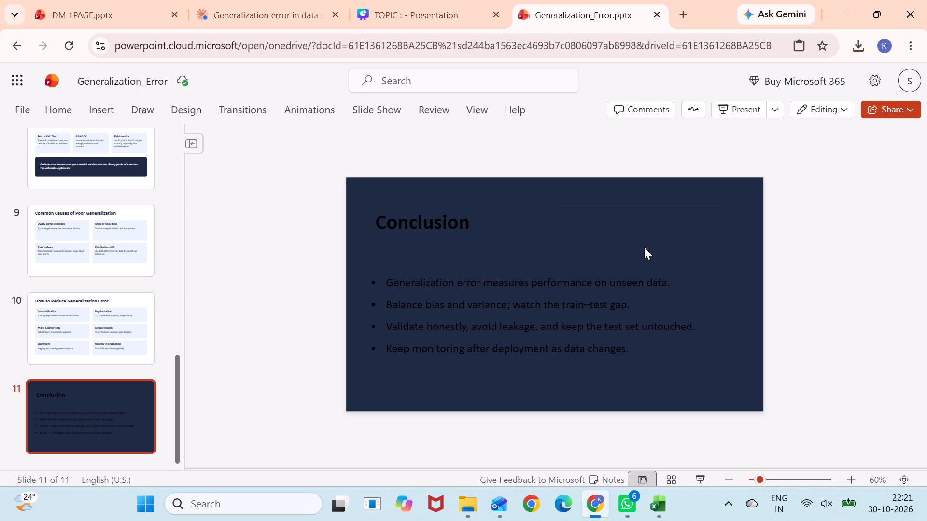
right_click(644, 247)
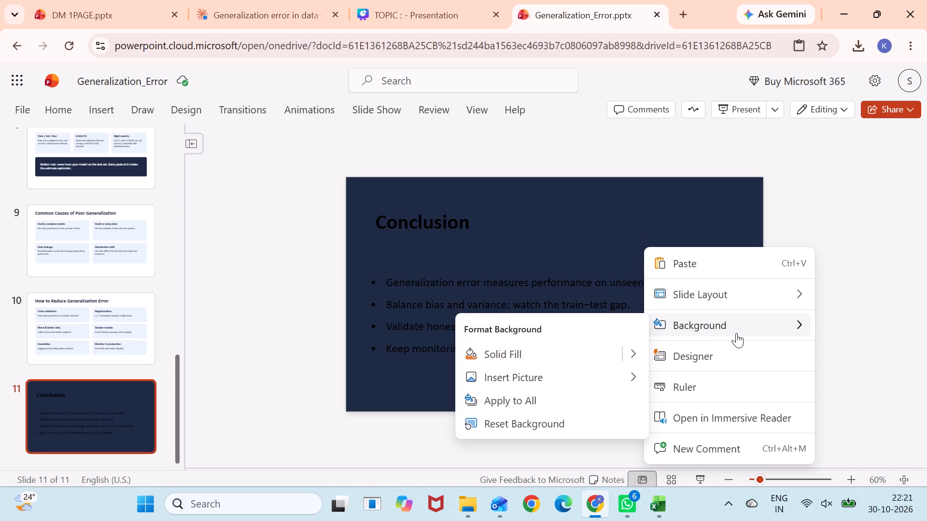
left_click(546, 418)
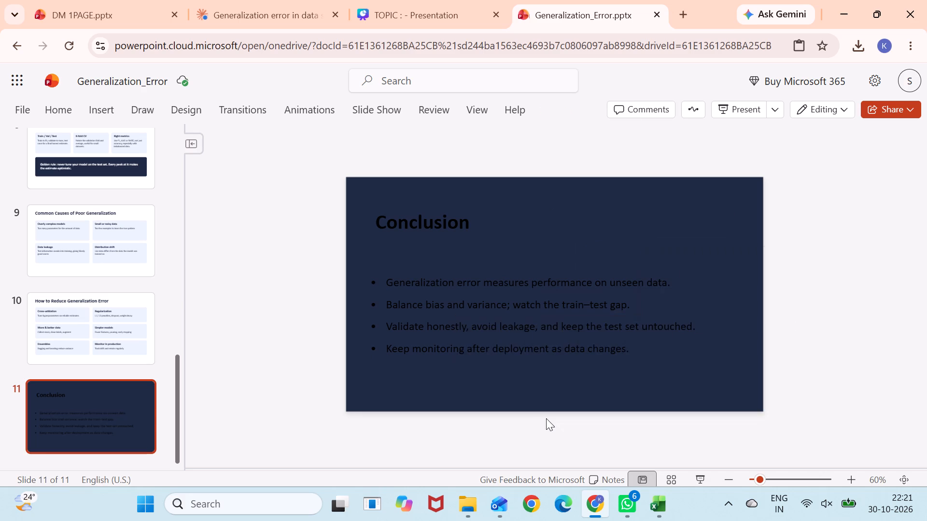
left_click(401, 439)
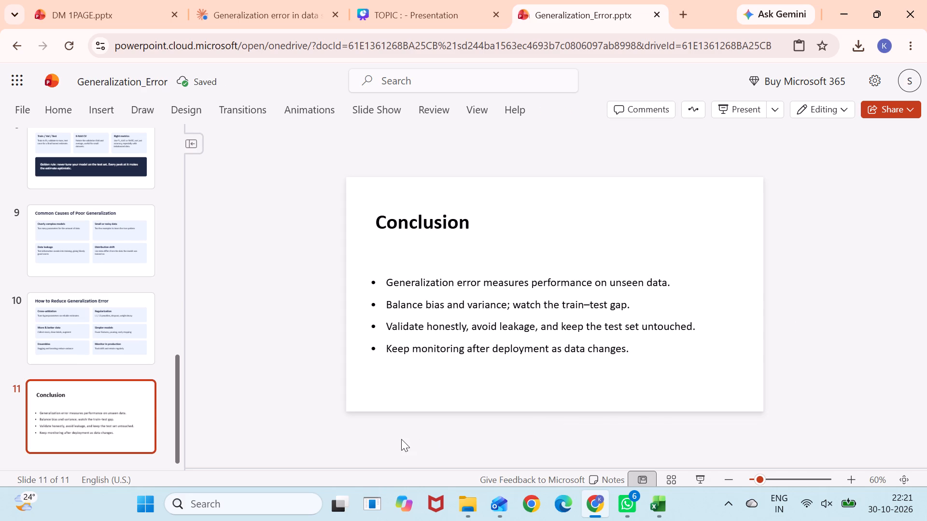
Add a new blank slide after the Conclusion slide.
right_click(118, 403)
left_click(154, 154)
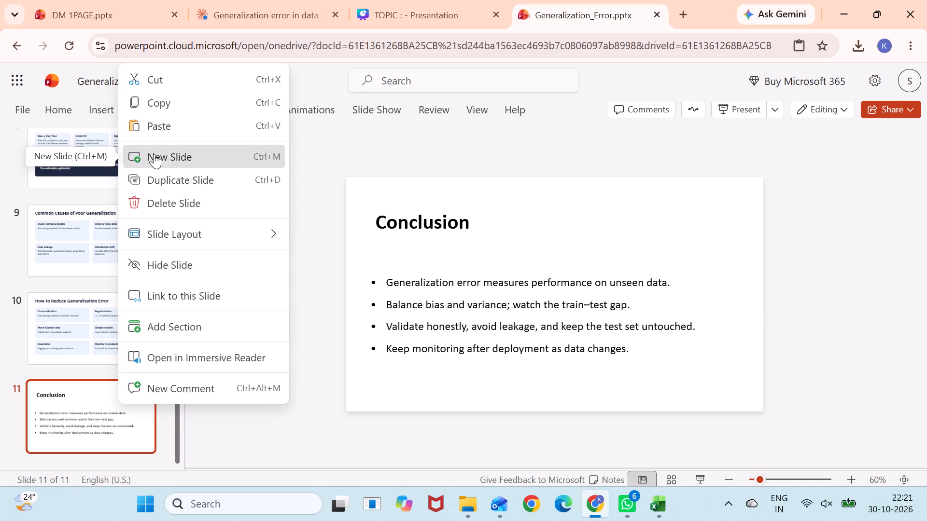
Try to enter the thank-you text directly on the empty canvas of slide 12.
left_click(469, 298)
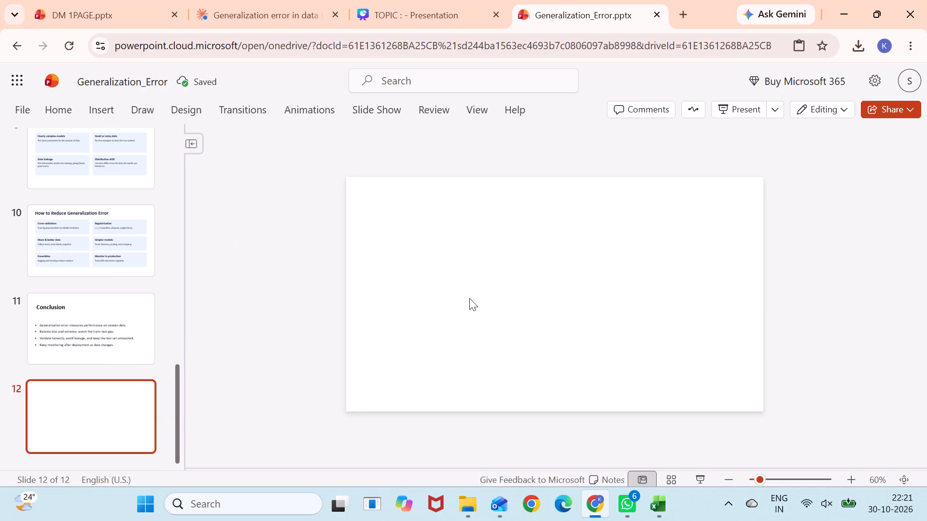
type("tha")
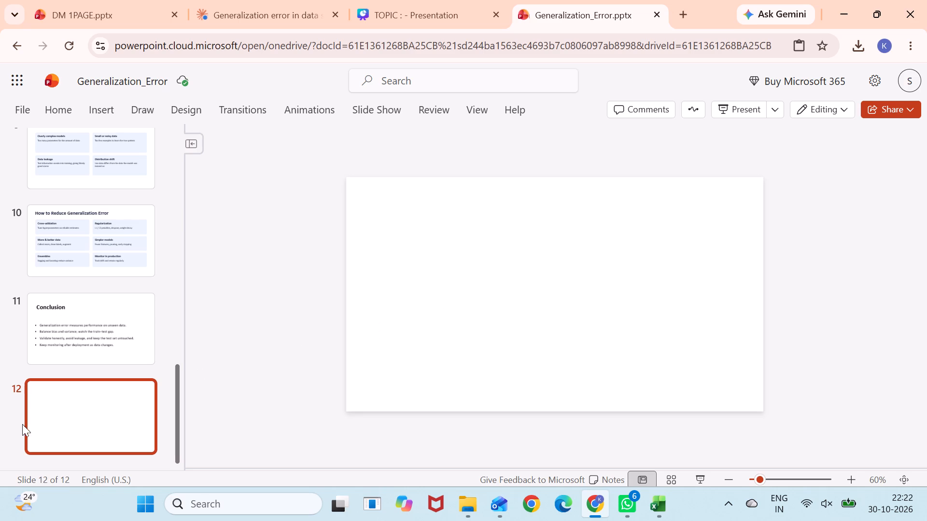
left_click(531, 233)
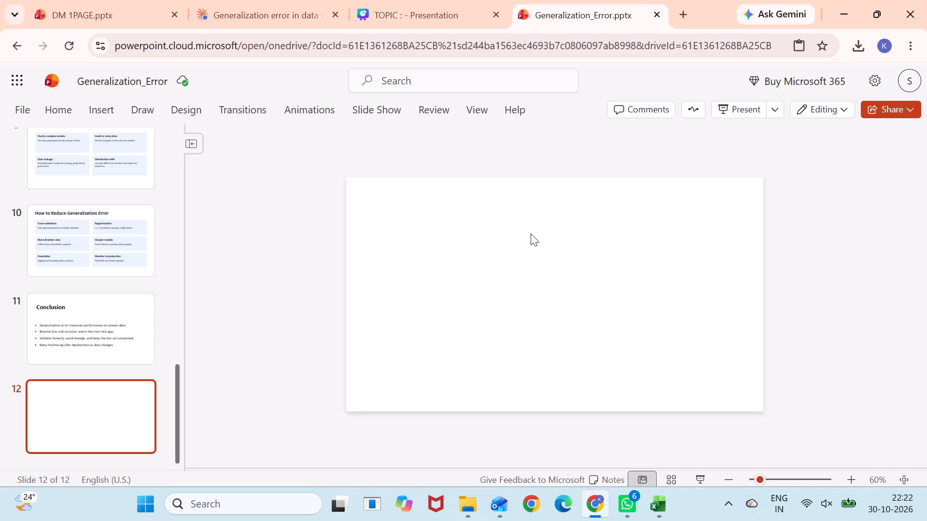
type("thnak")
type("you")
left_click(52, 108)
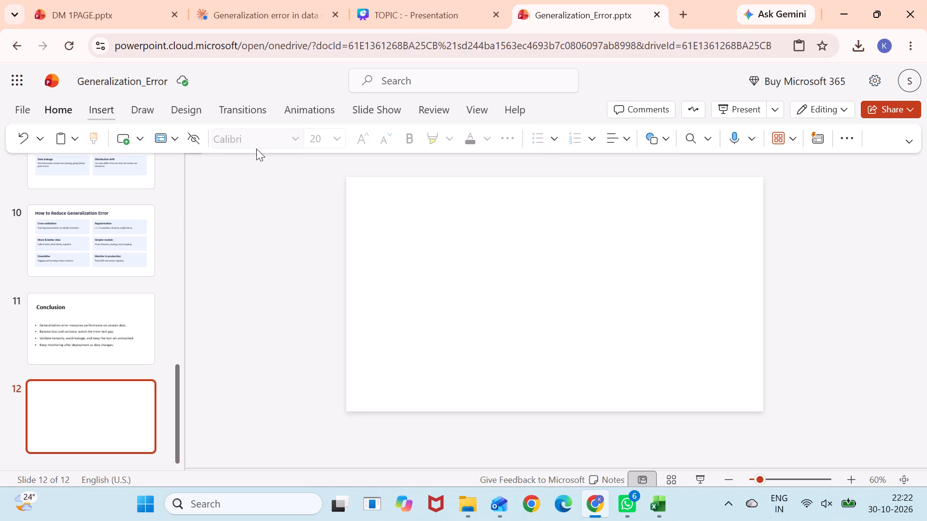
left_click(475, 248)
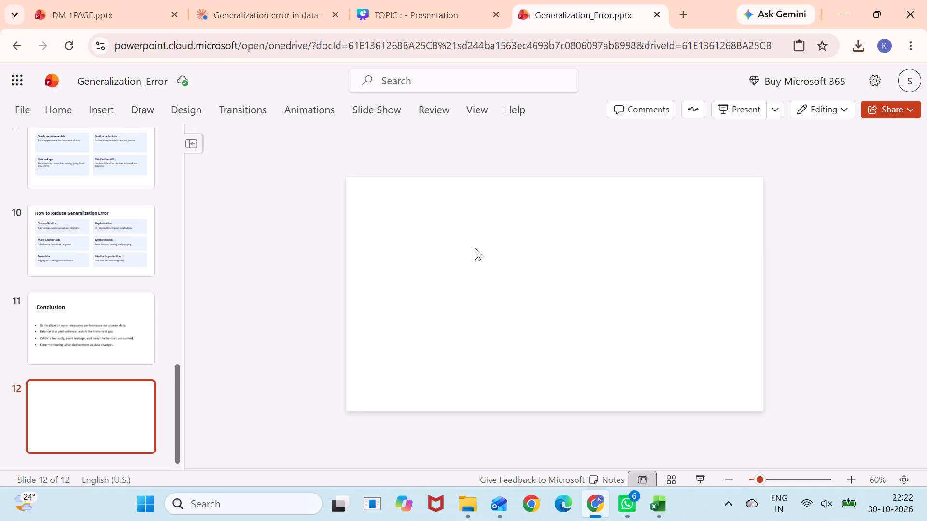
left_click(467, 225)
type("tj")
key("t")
Cut the blank slide 12 from the deck.
left_click(128, 423)
right_click(128, 423)
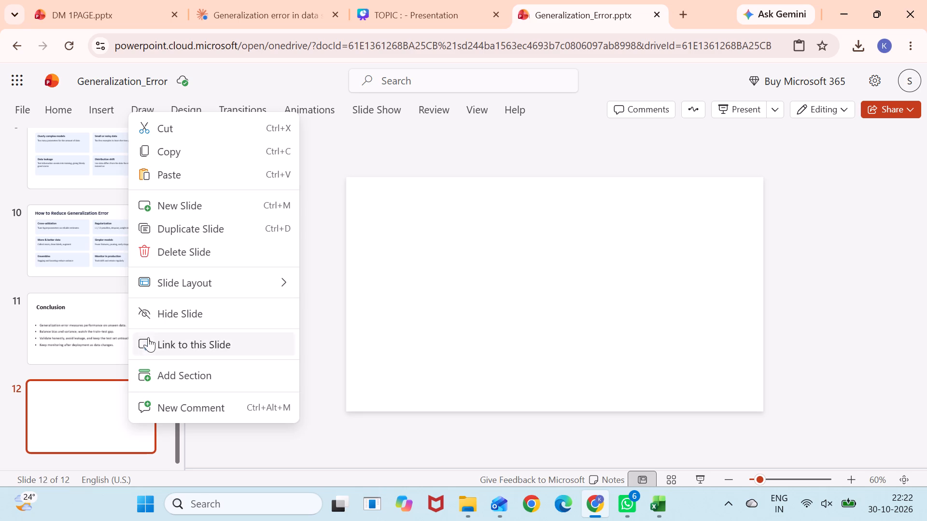
left_click(158, 125)
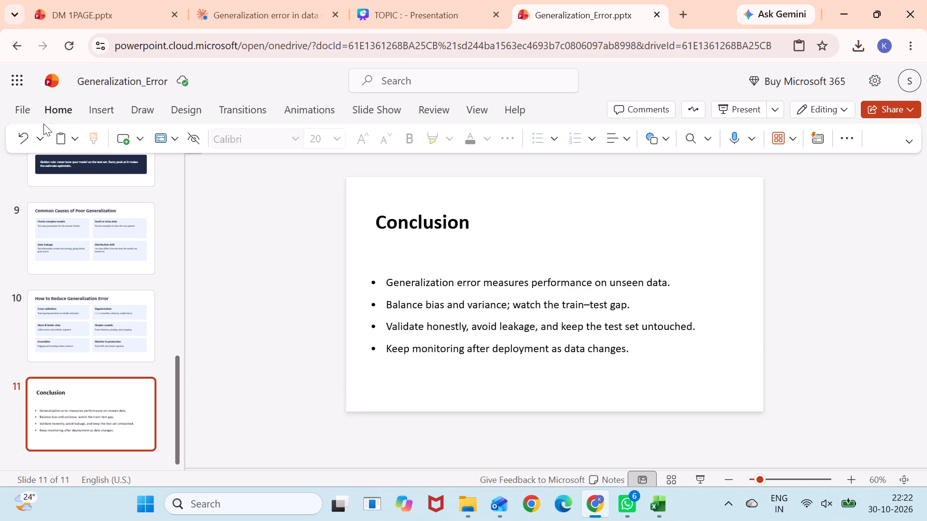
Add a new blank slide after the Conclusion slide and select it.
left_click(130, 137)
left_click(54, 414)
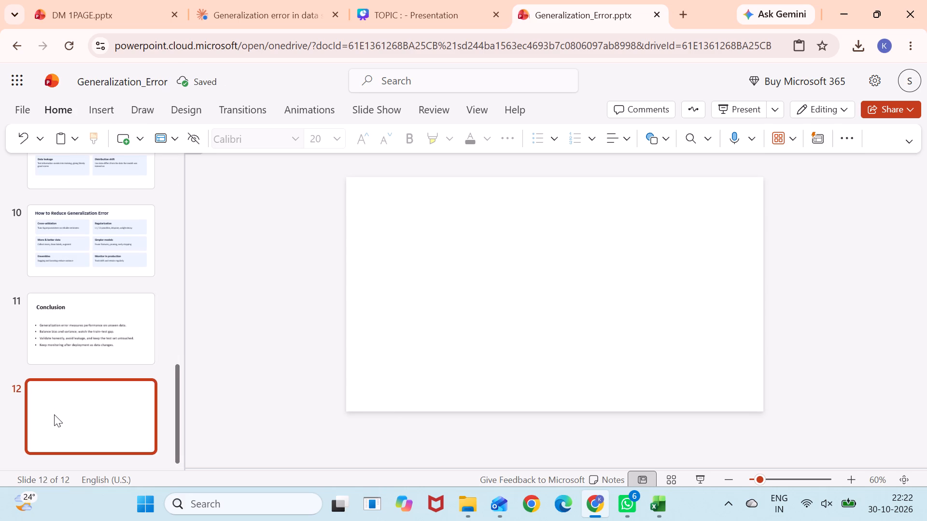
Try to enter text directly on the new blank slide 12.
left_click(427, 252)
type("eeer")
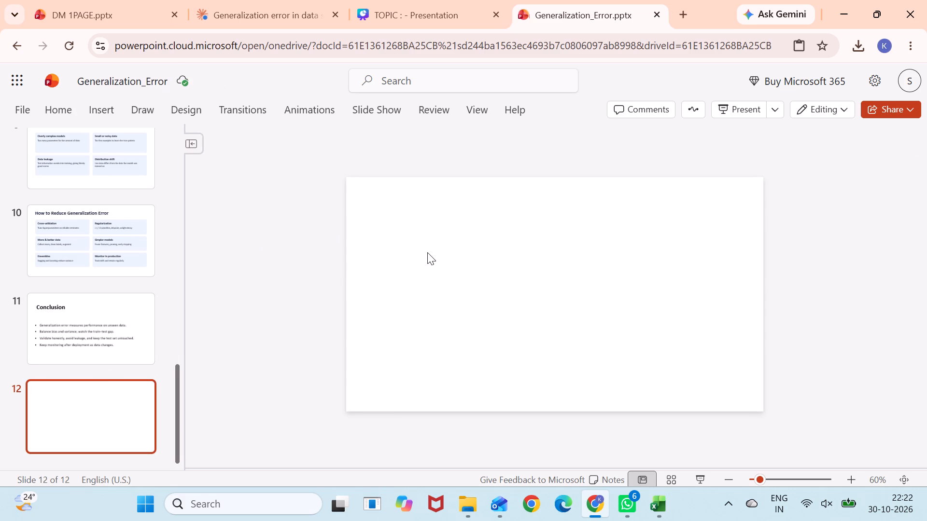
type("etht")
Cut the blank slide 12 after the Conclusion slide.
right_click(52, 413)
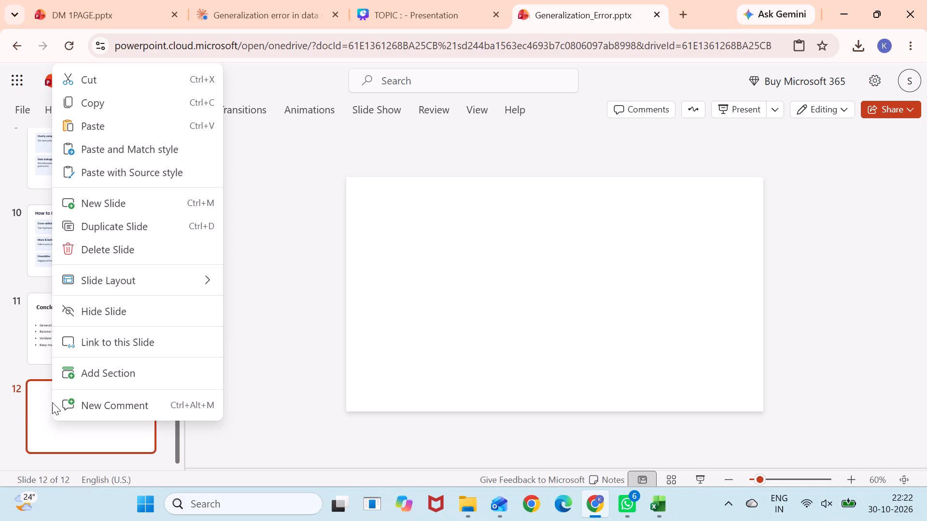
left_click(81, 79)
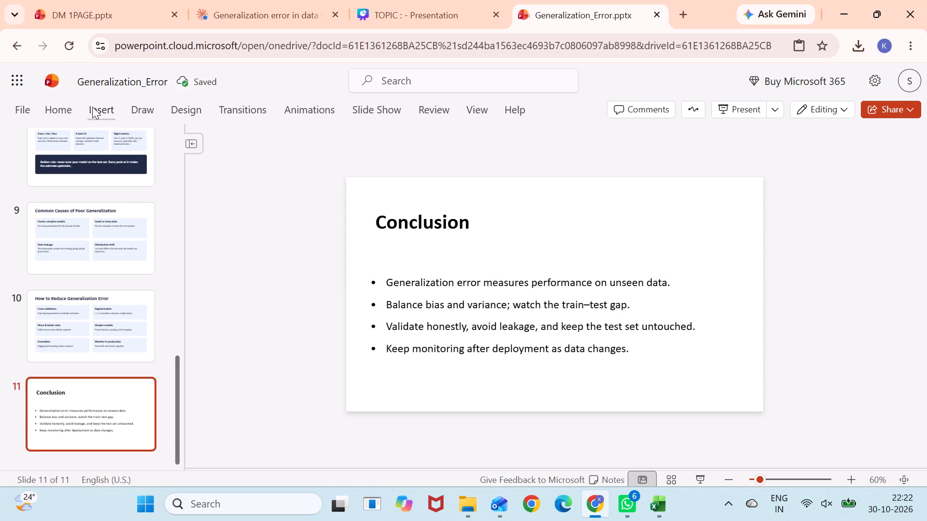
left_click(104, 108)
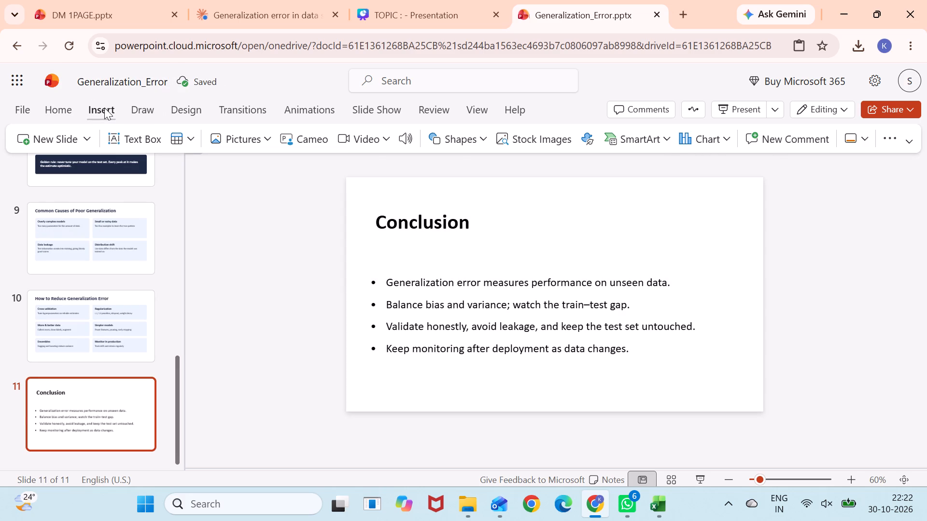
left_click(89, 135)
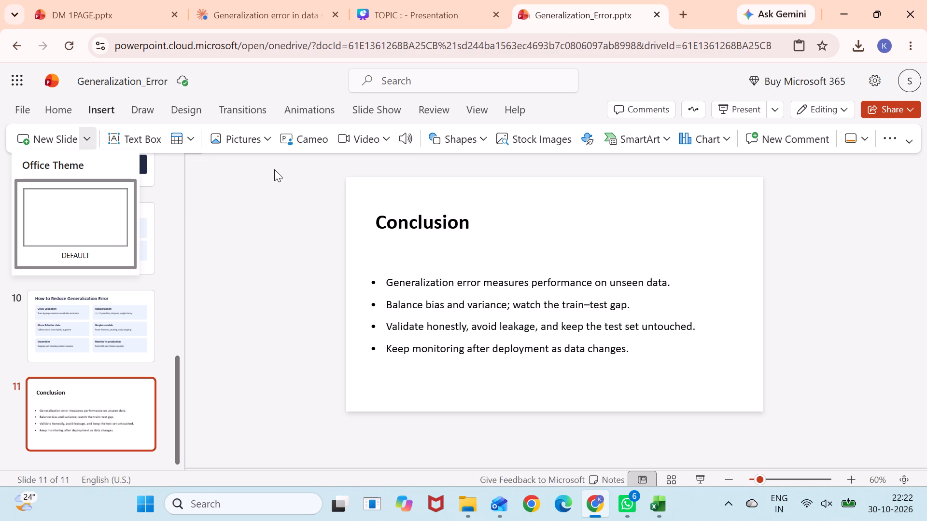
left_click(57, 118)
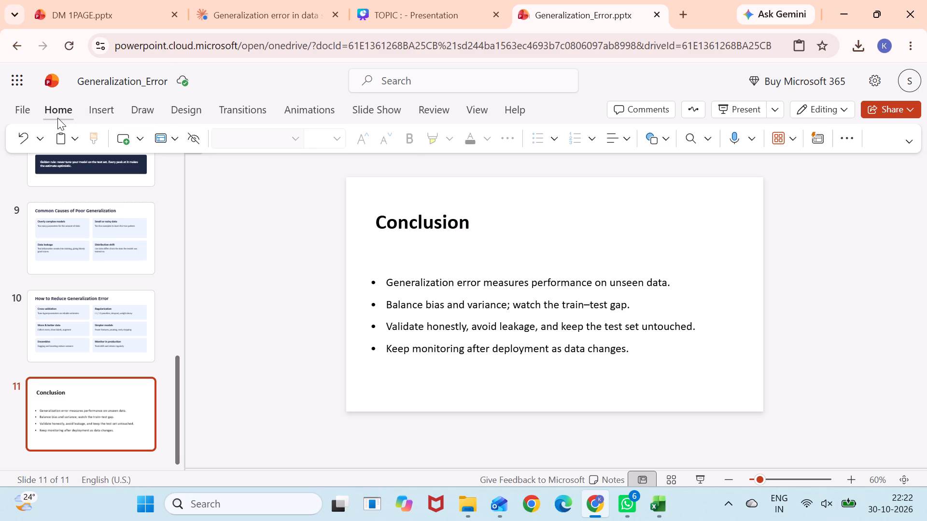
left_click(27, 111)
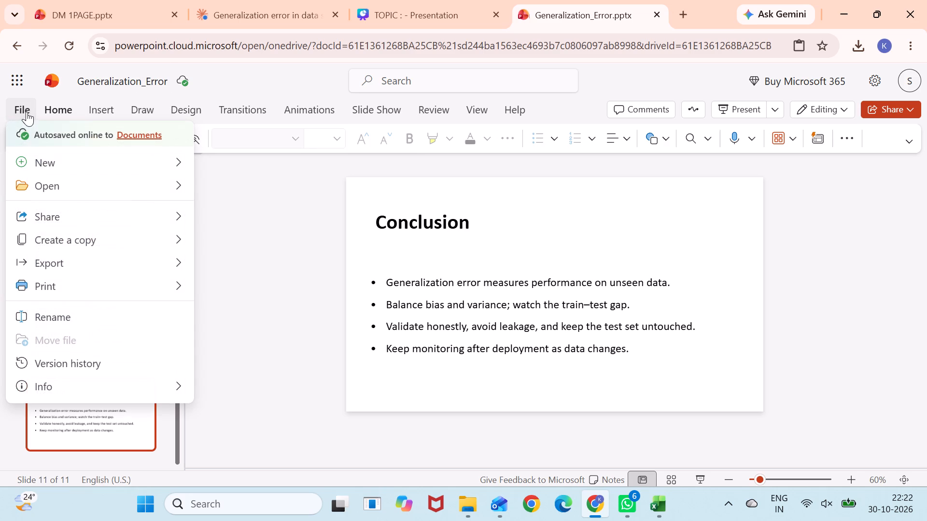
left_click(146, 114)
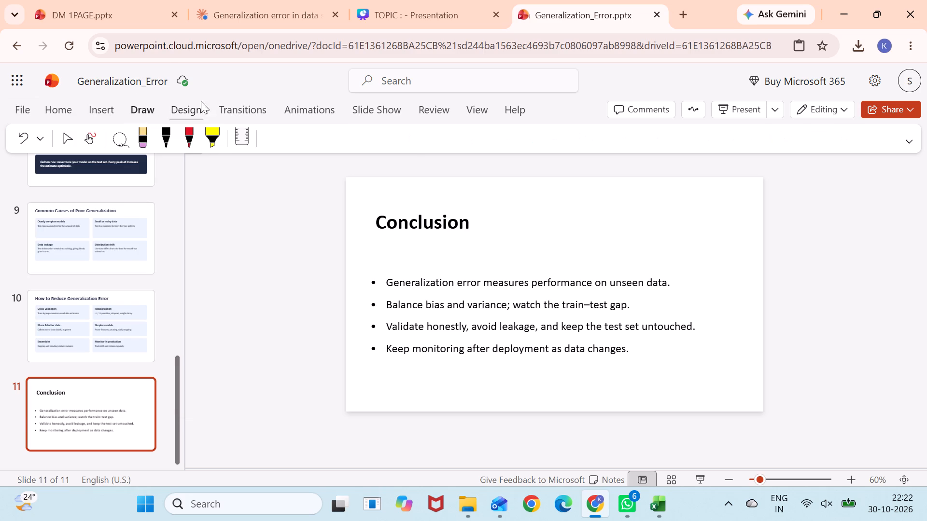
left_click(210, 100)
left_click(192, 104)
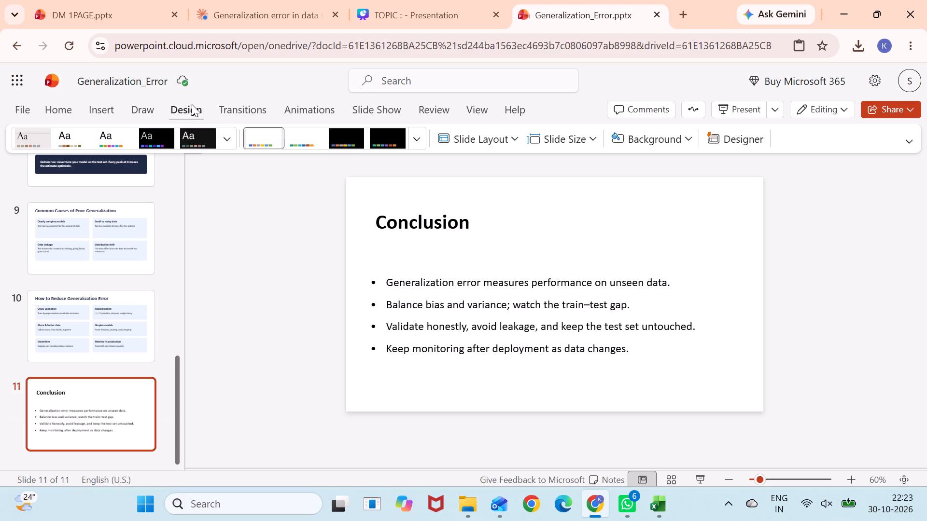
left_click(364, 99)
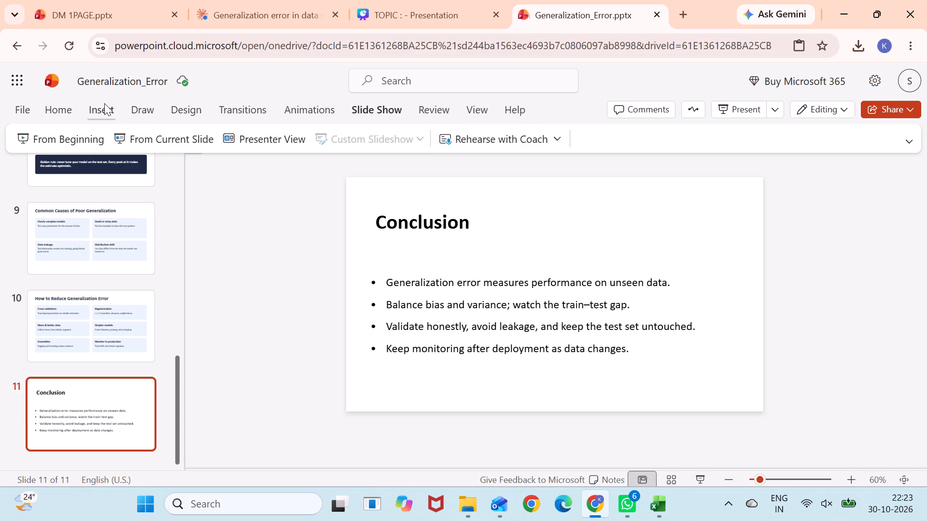
Insert a new slide with the DEFAULT layout after the Conclusion slide.
left_click(104, 103)
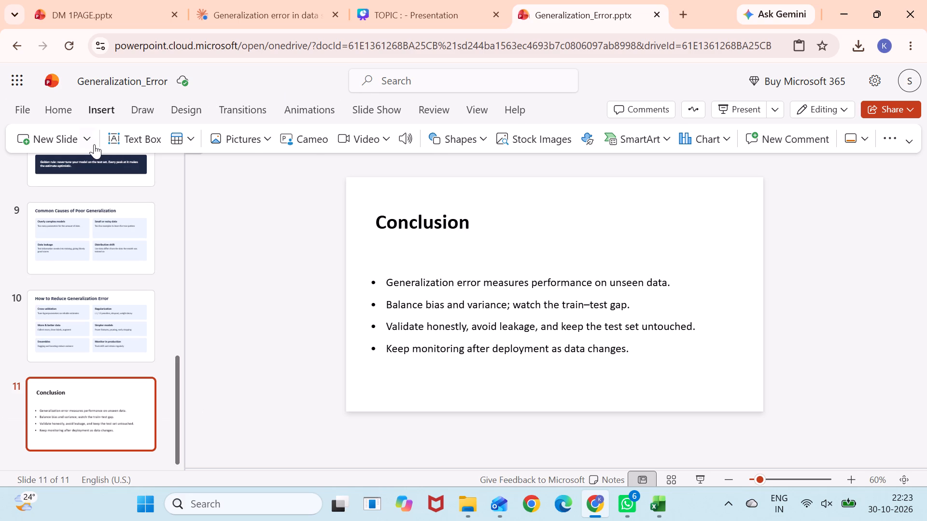
left_click(94, 143)
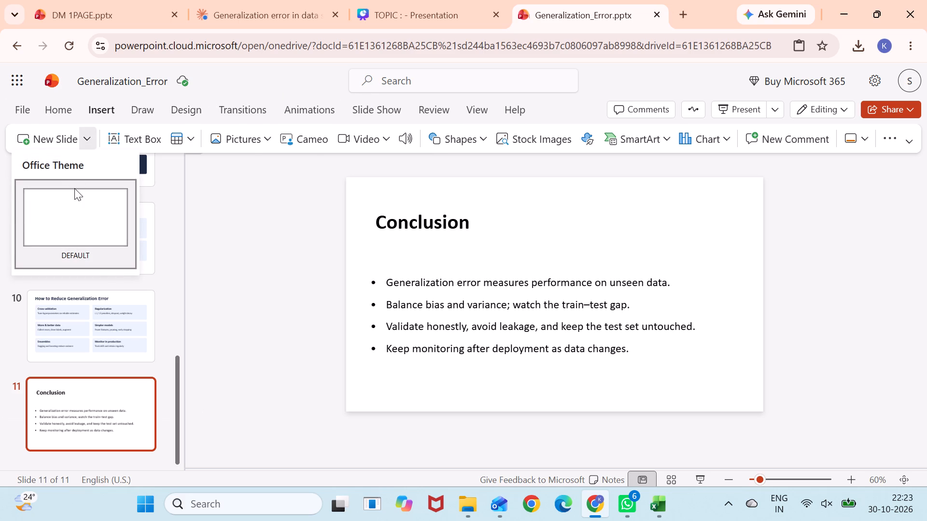
left_click(80, 214)
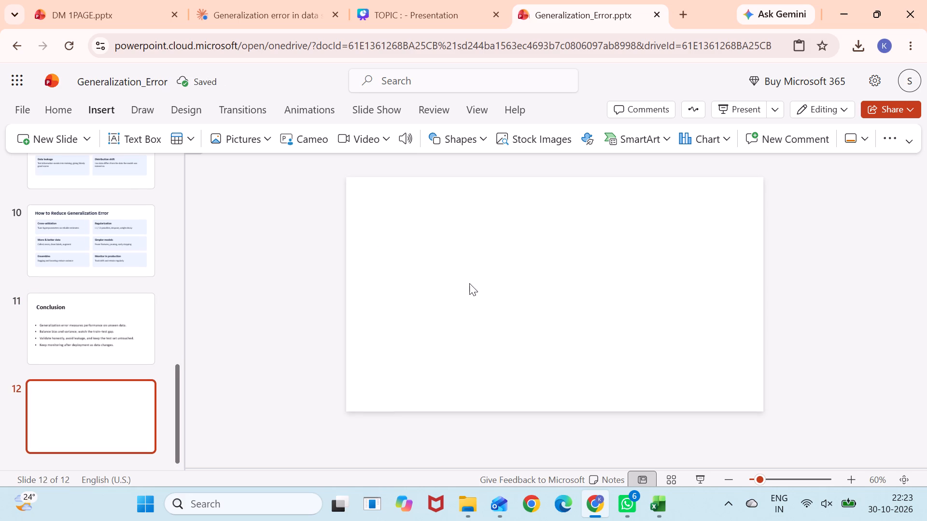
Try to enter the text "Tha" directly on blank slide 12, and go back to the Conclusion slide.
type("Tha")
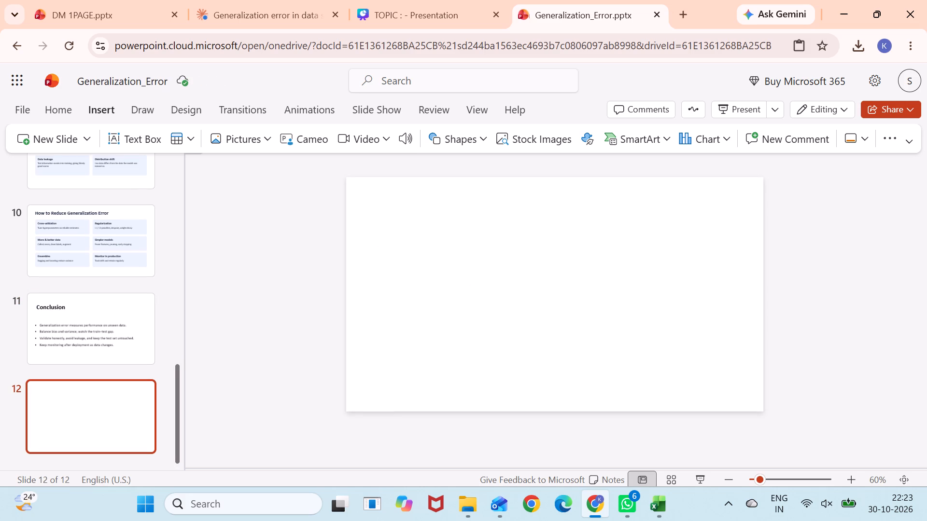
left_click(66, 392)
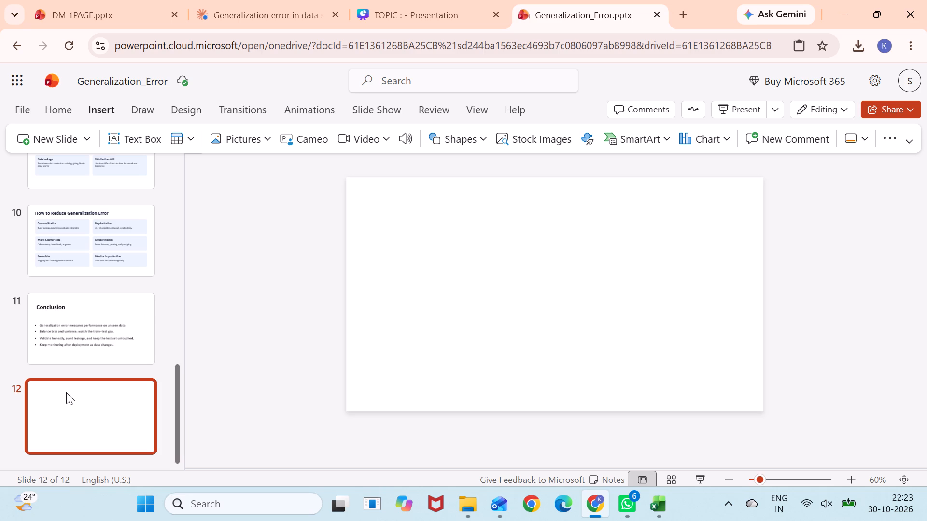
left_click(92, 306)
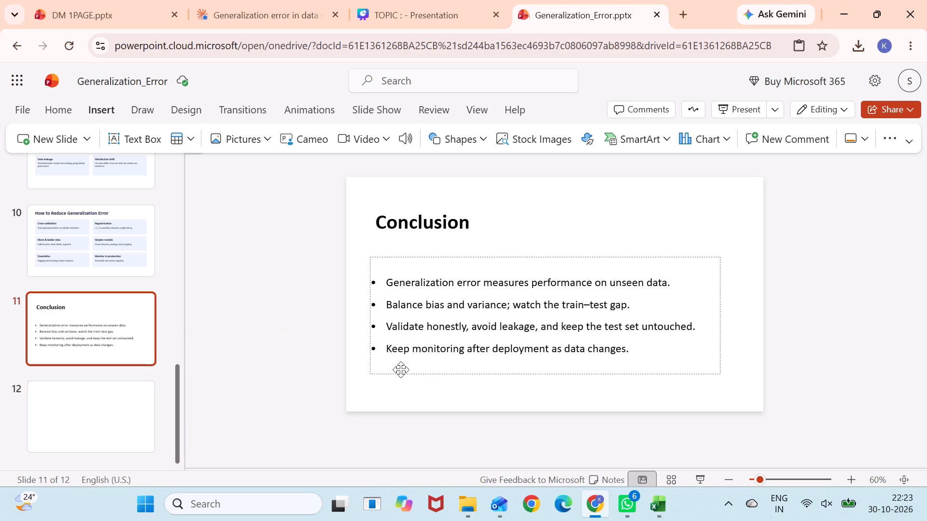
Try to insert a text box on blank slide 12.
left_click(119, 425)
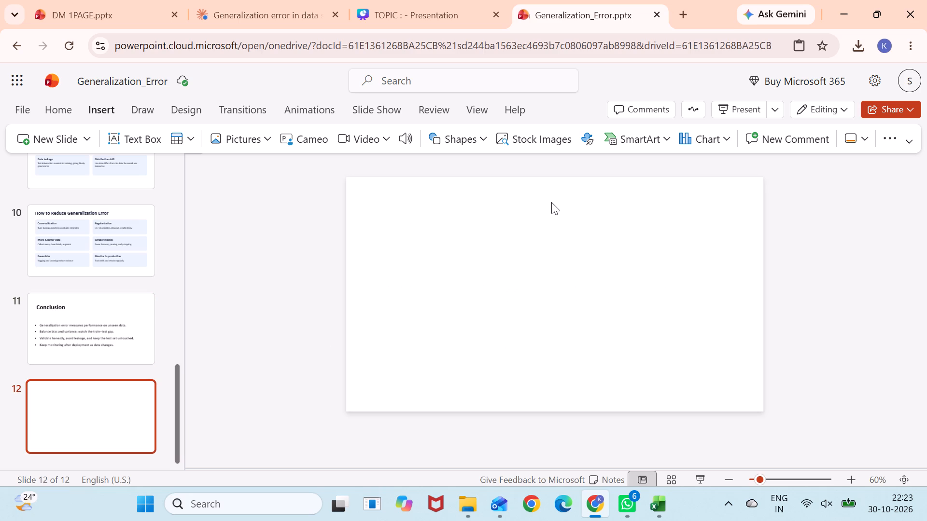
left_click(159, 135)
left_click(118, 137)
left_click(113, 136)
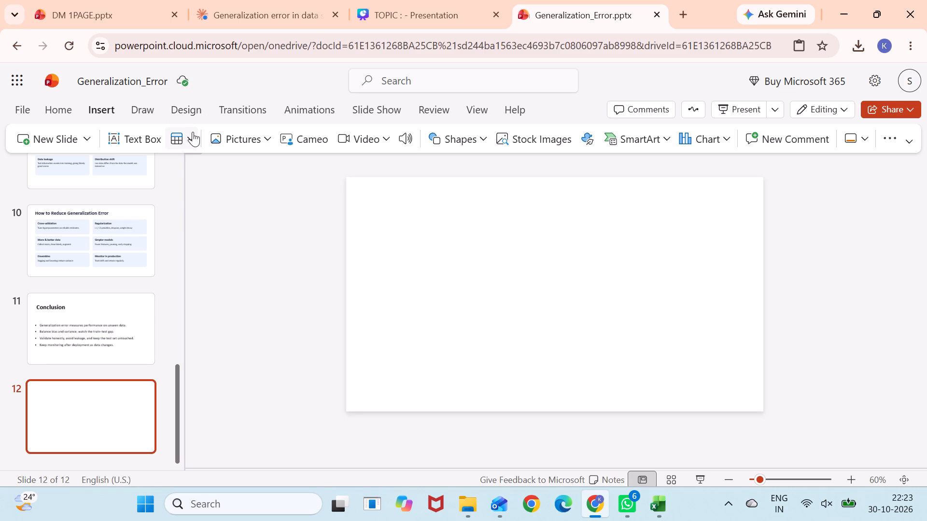
Insert a 1x1 table on blank slide 12.
left_click(194, 133)
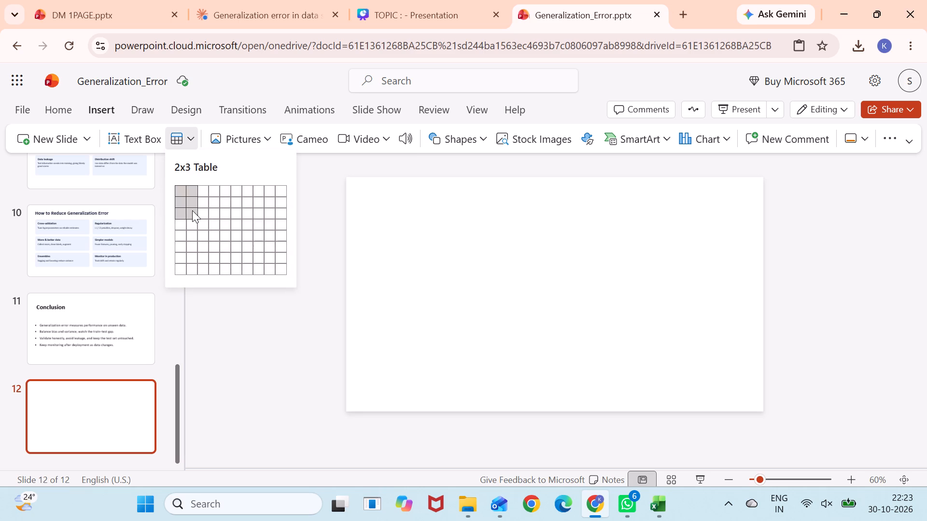
left_click(182, 188)
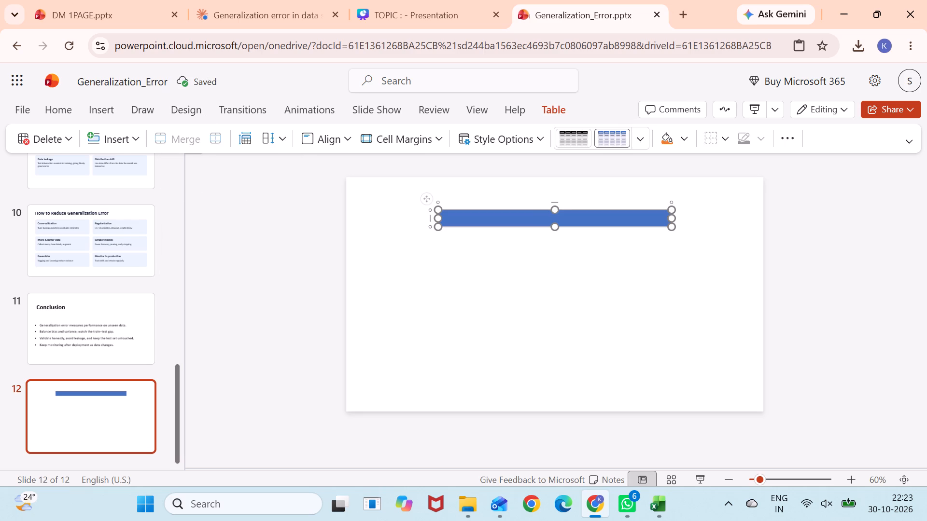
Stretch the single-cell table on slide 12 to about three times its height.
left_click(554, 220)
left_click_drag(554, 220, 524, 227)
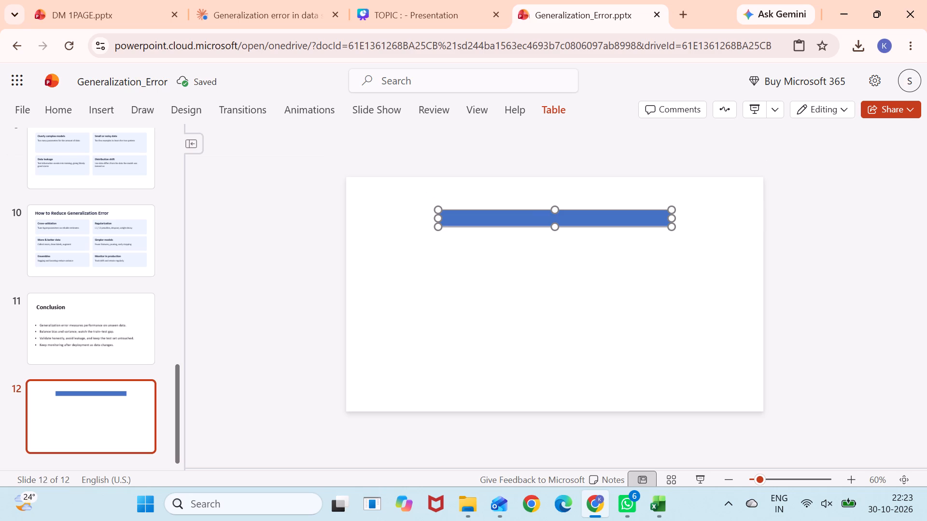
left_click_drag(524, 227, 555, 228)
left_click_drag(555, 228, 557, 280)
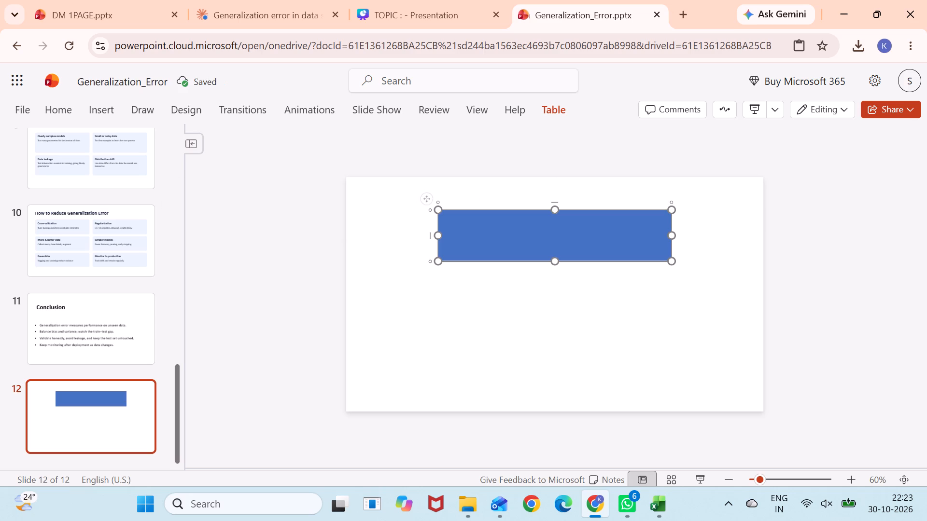
Delete the table from slide 12.
right_click(540, 230)
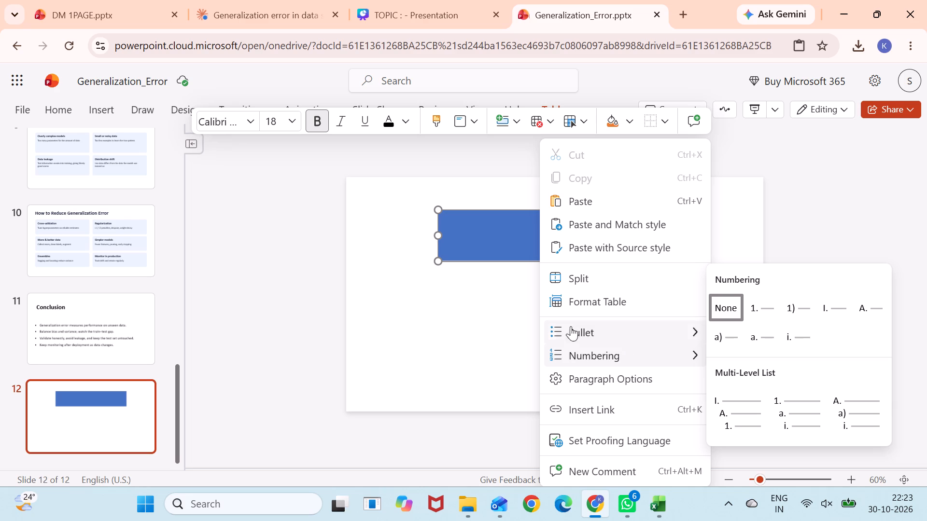
left_click(494, 248)
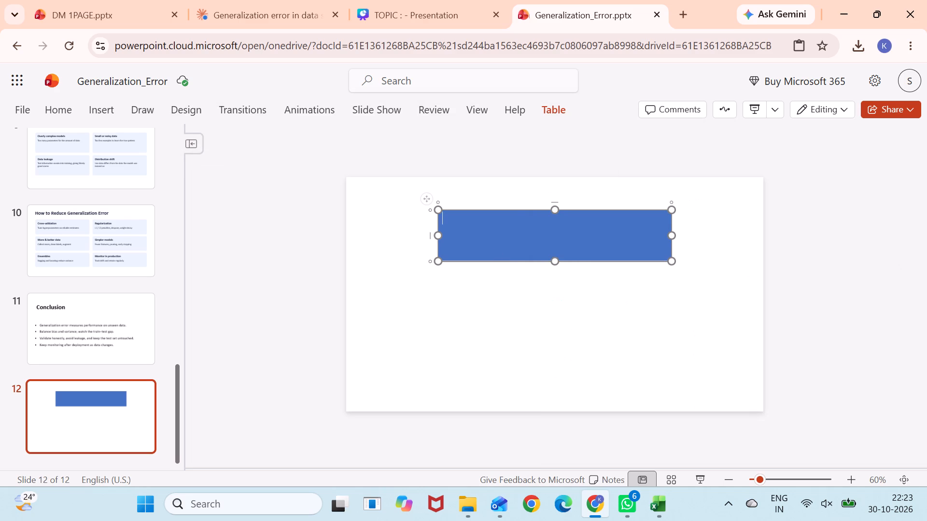
key("BackSpace")
key("BackSpace")
key("ctrl+a")
key("ctrl+BackSpace")
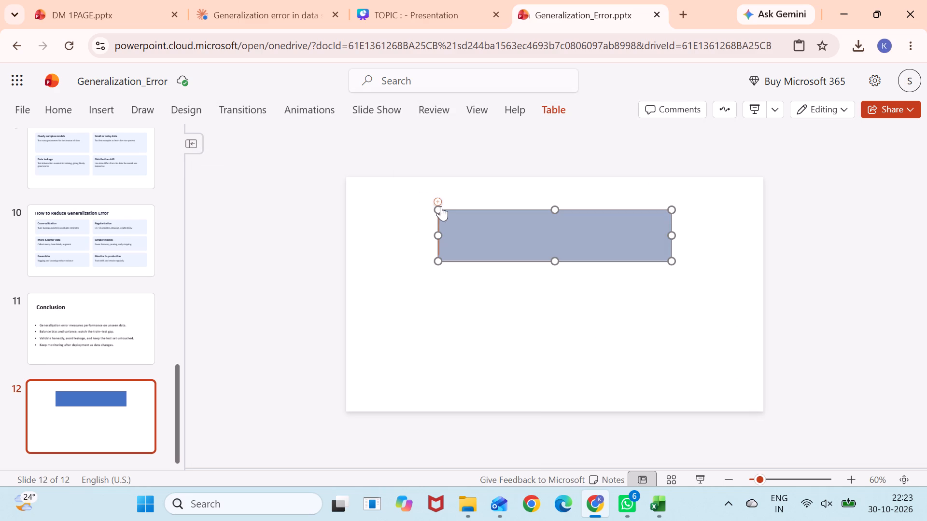
left_click(441, 206)
left_click_drag(437, 206, 440, 207)
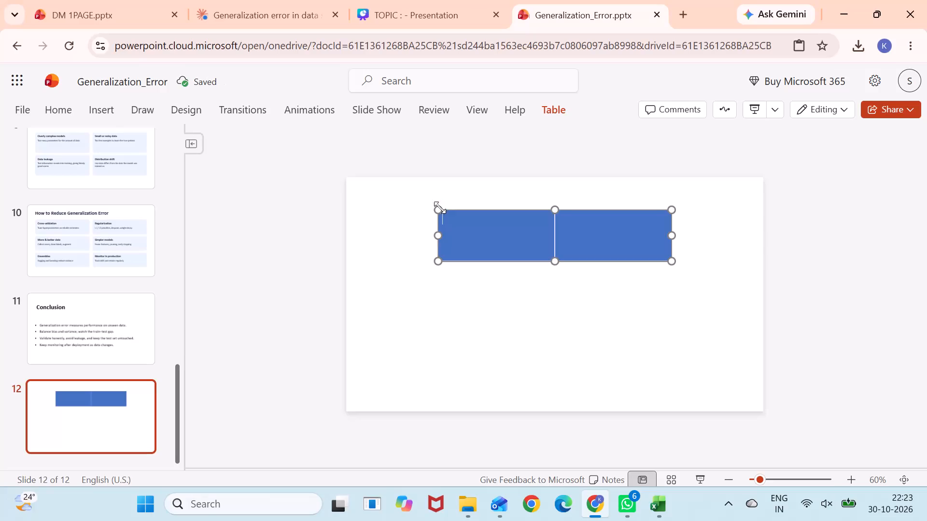
left_click_drag(440, 207, 538, 241)
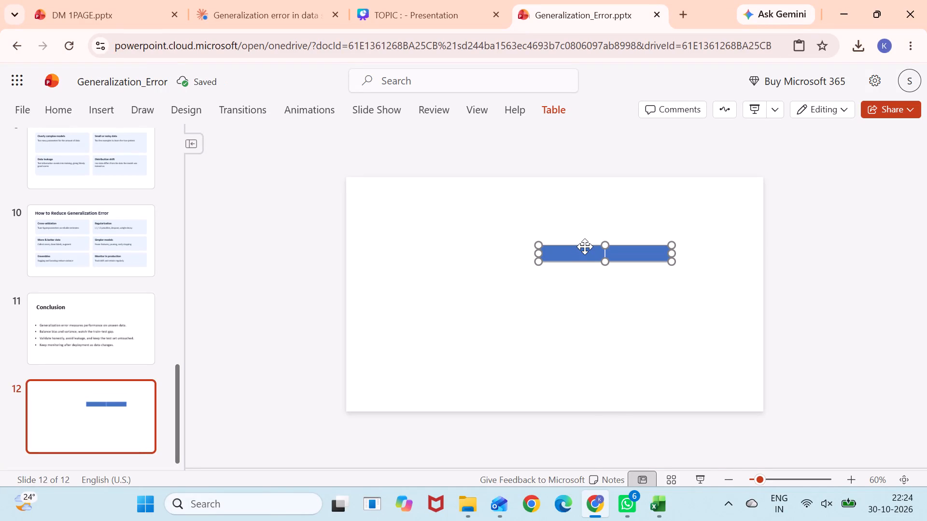
right_click(585, 247)
left_click(612, 258)
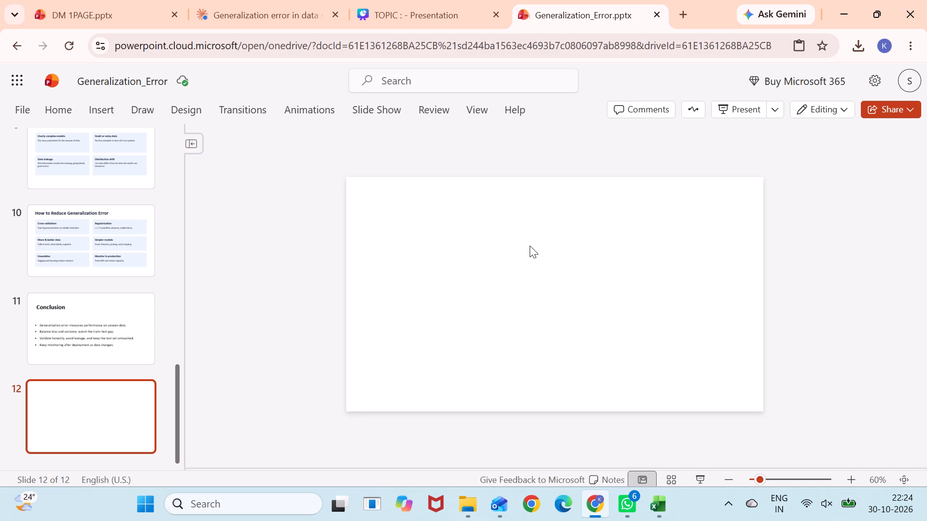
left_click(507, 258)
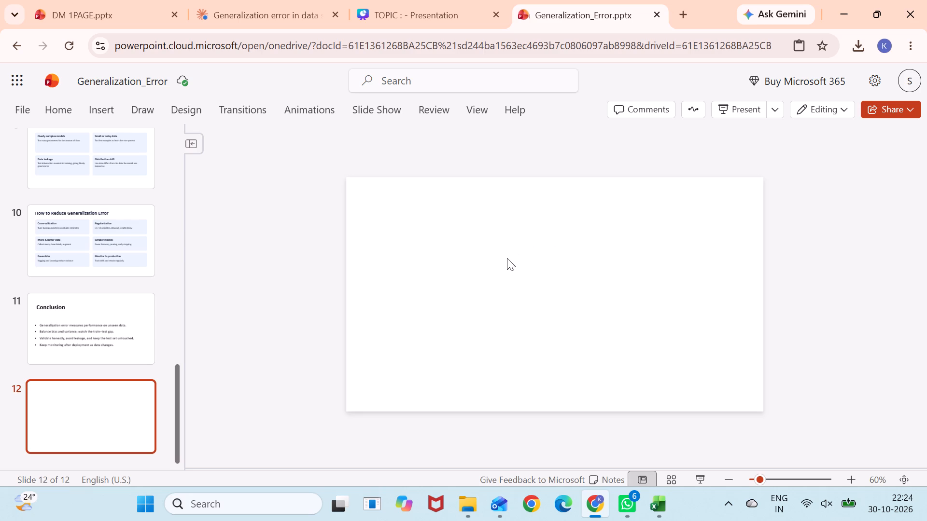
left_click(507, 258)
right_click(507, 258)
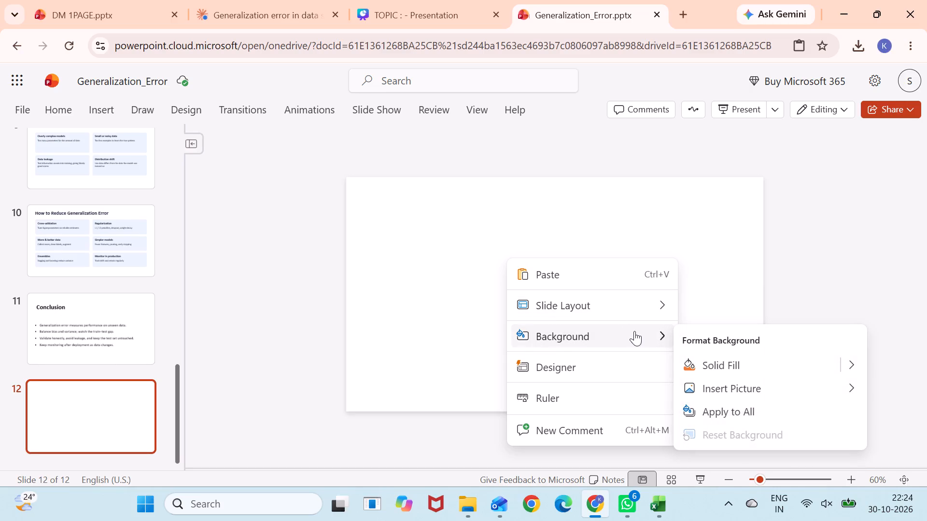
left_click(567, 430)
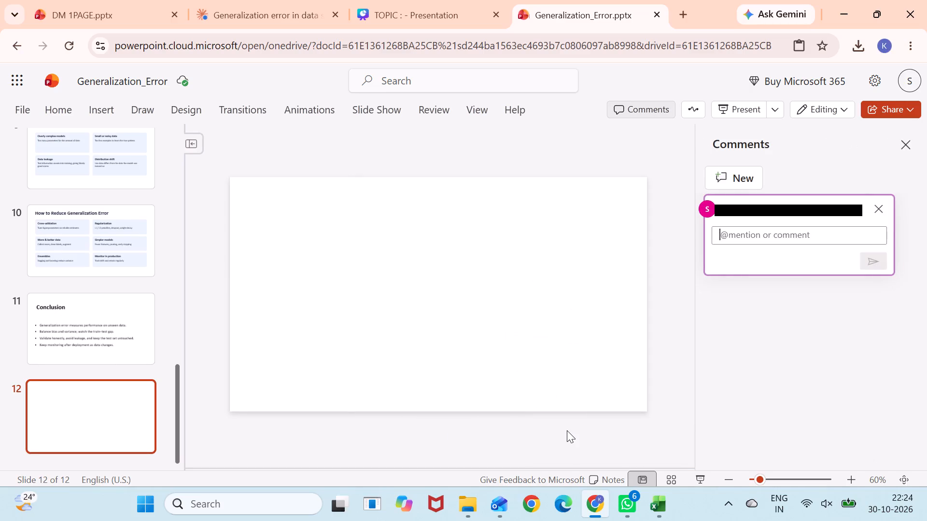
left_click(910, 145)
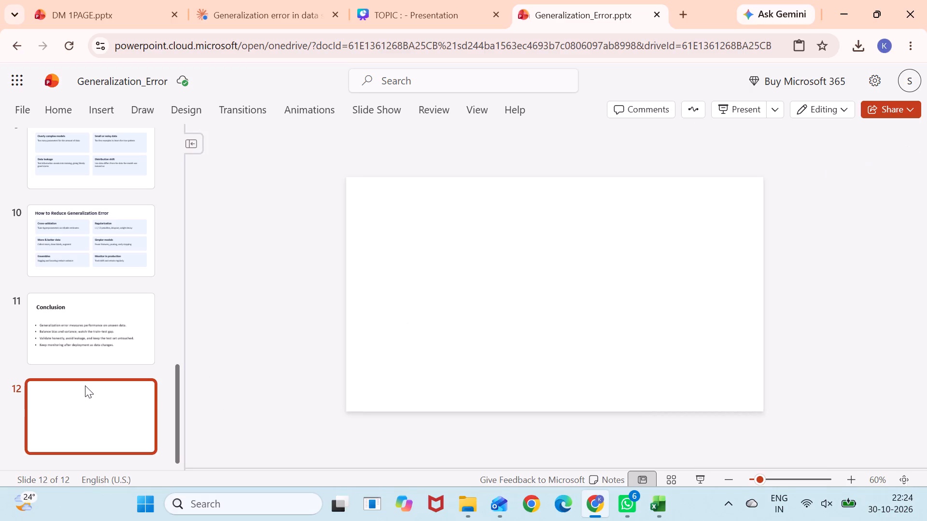
Duplicate the Conclusion slide and go to the copy, slide 12.
left_click(108, 316)
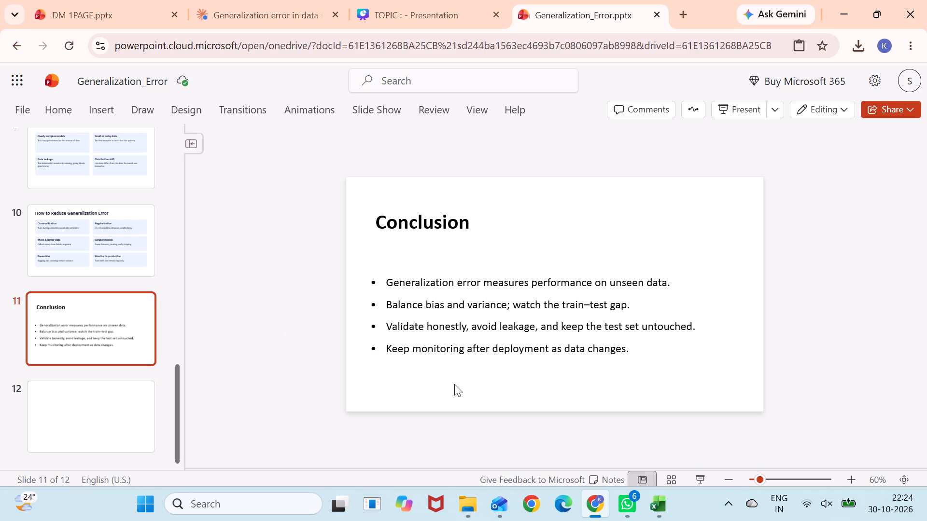
right_click(138, 303)
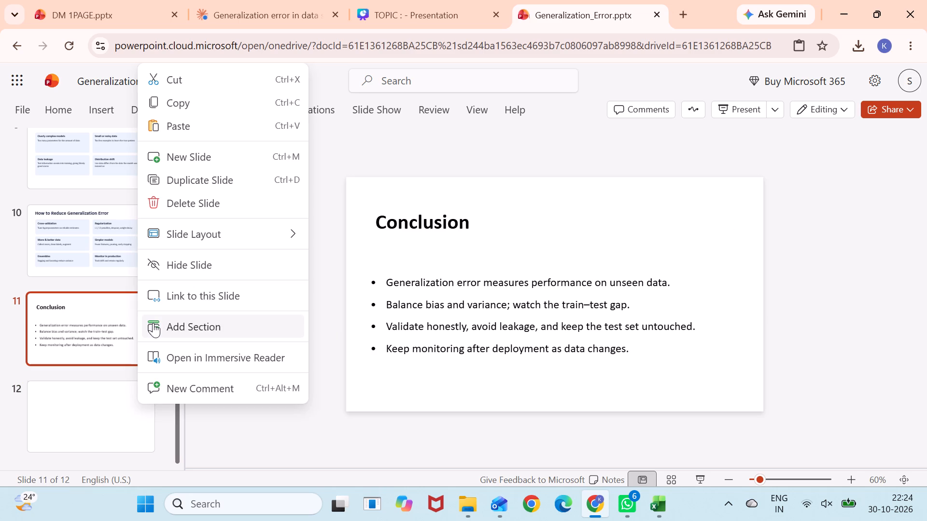
left_click(178, 184)
left_click(100, 409)
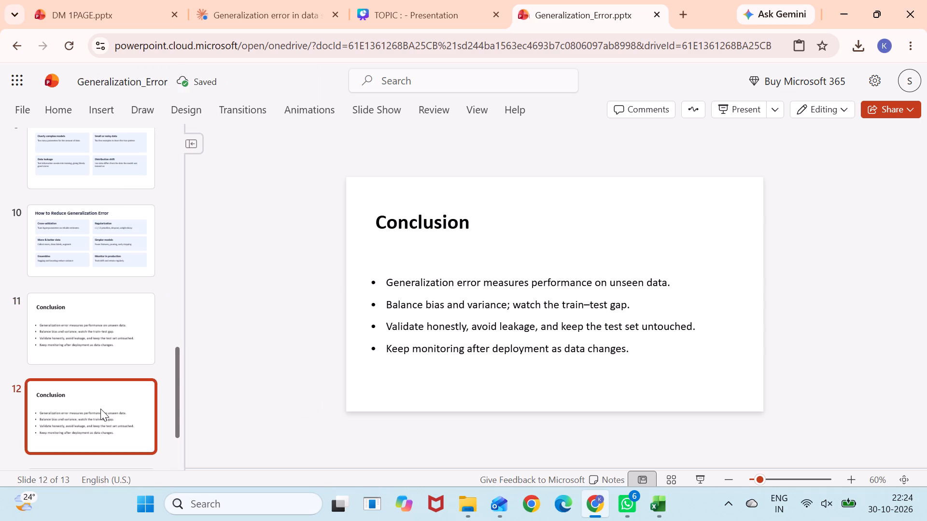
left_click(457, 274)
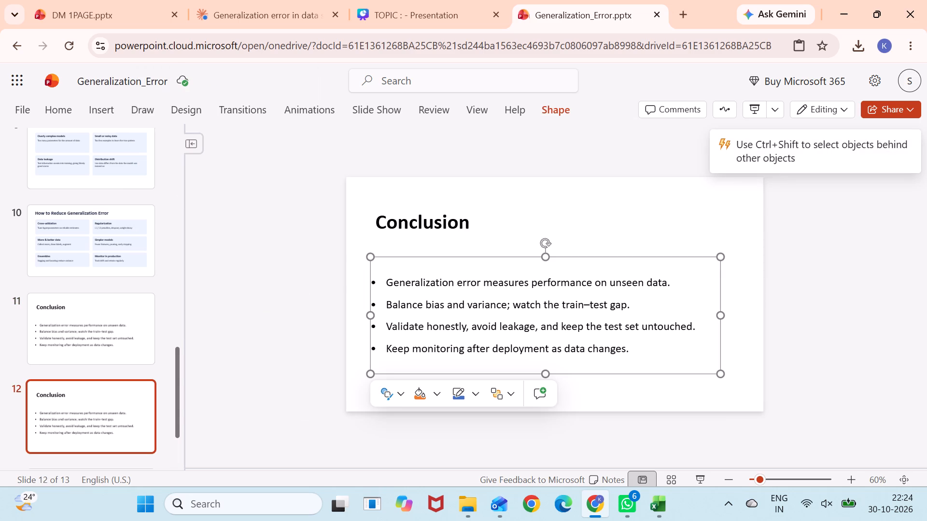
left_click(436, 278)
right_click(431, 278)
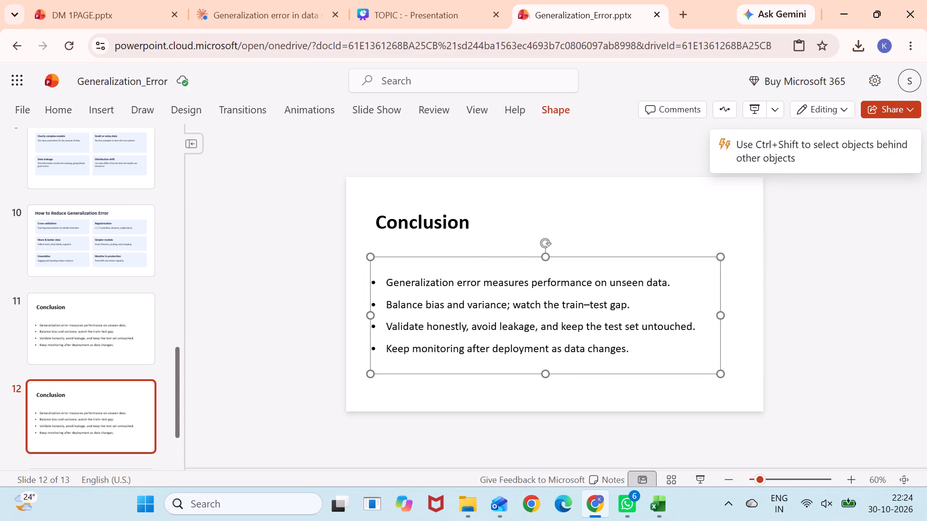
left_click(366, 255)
Replace the title on the duplicated slide 12 with "THANK YOU".
left_click(397, 223)
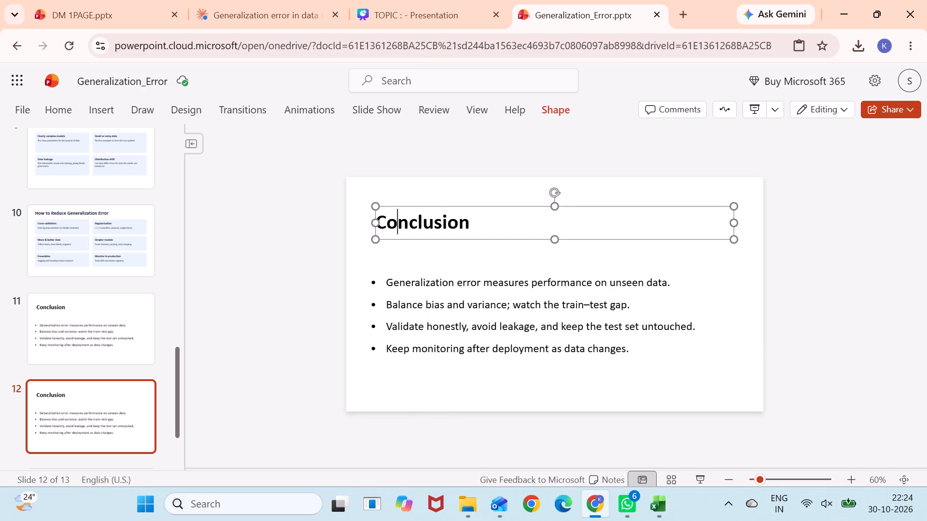
left_click_drag(490, 222, 381, 225)
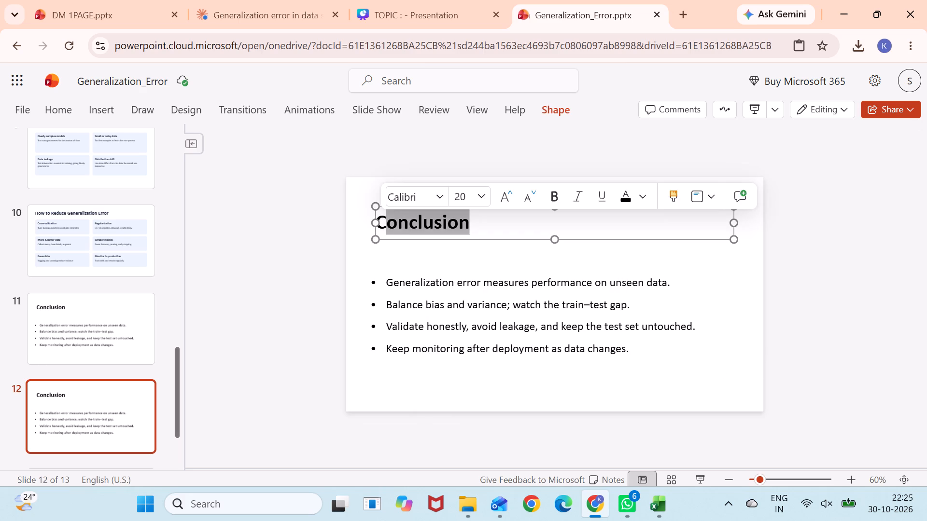
key("BackSpace")
key("BackSpace")
type("Tha")
key("BackSpace")
key("BackSpace")
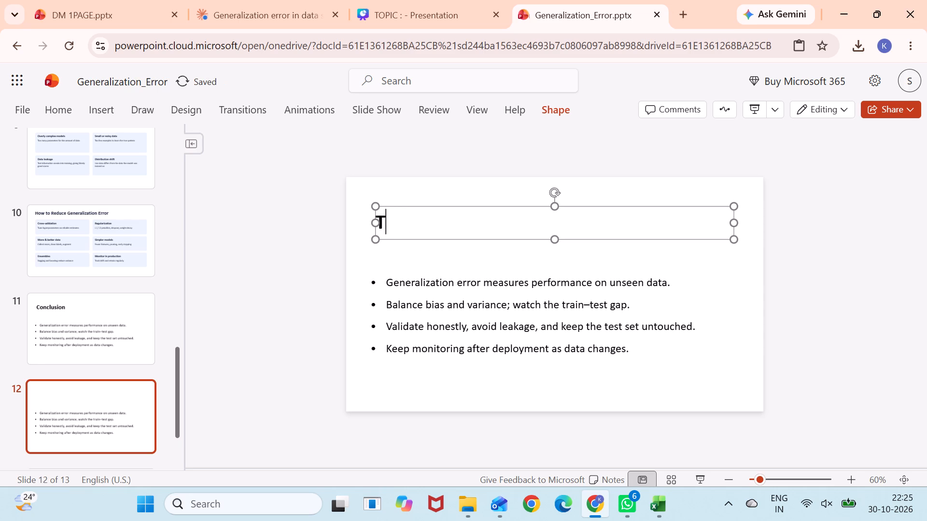
type("HANK")
key("space")
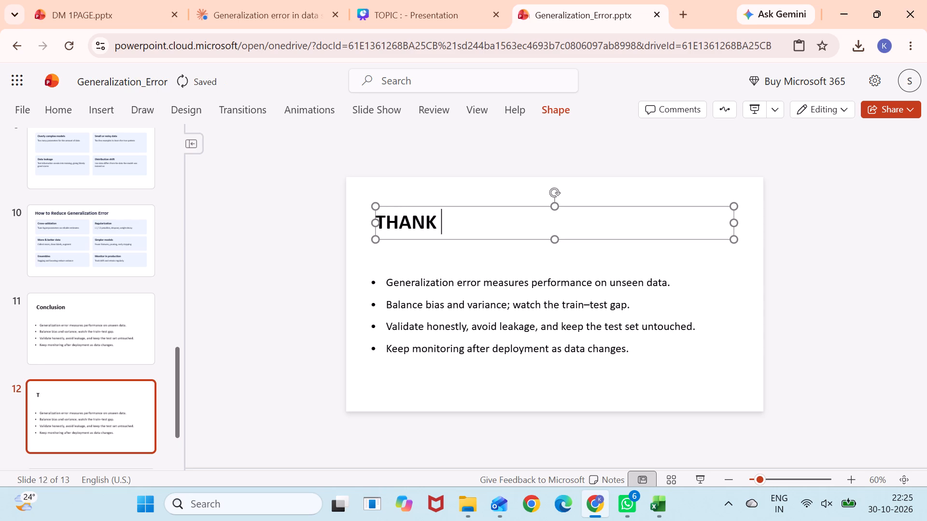
type("YOU")
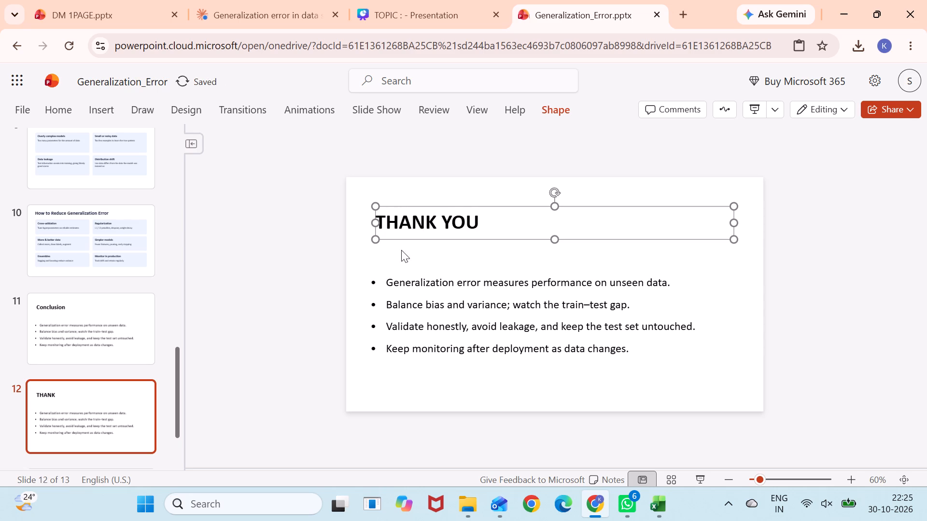
Clear the four bullet points on slide 12 and cut the emptied text box from the slide.
left_click(408, 287)
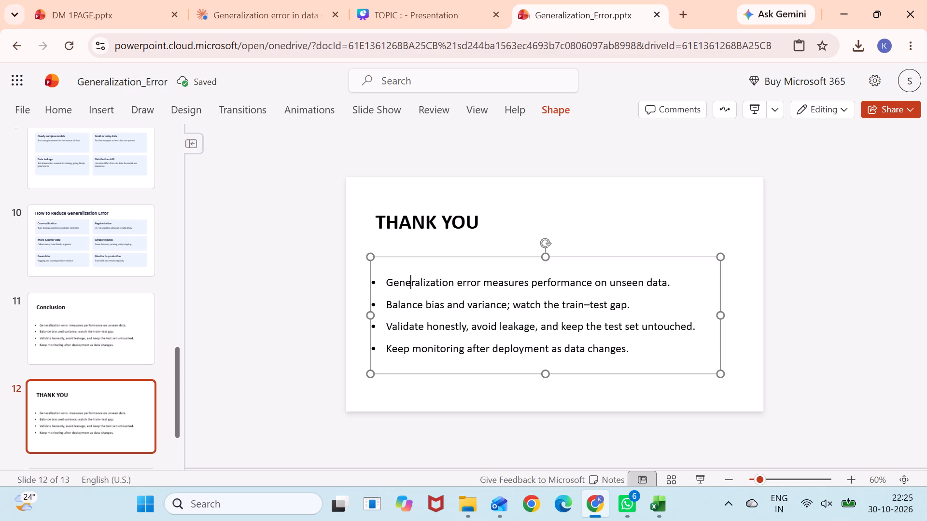
key("ctrl+a")
key("BackSpace")
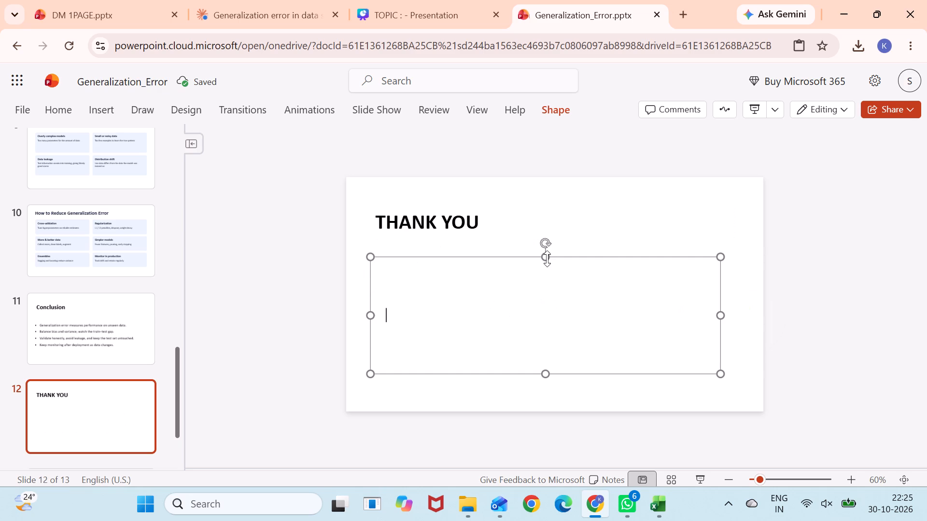
left_click(547, 259)
right_click(547, 259)
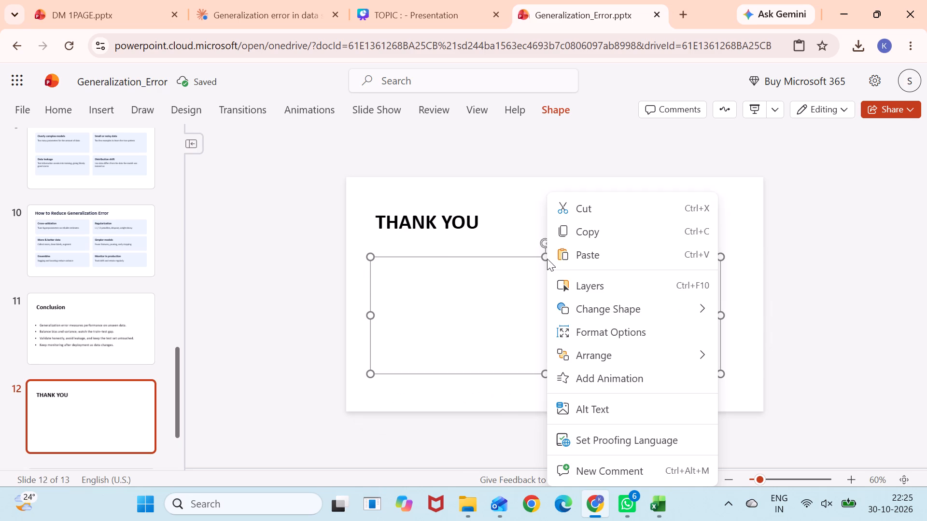
left_click(562, 210)
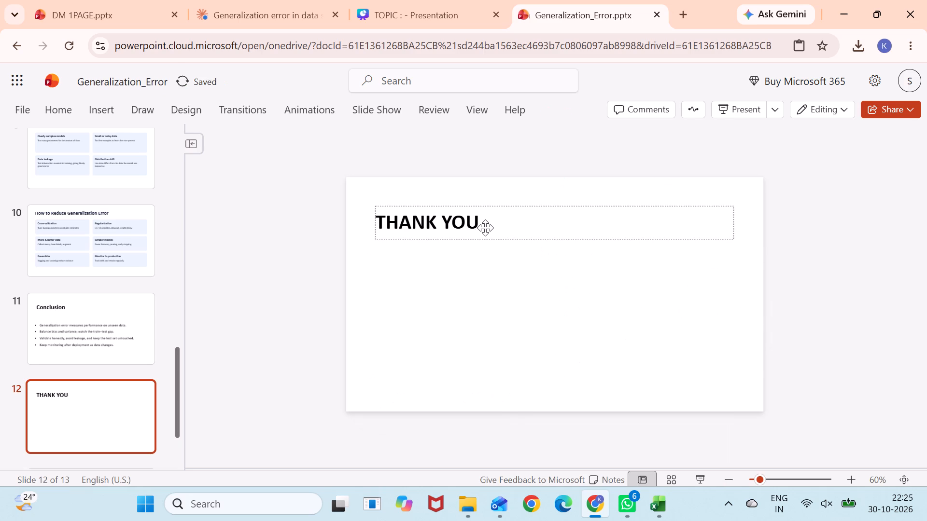
Make the THANK YOU title box taller and narrower, and move it near the middle of slide 12.
left_click(437, 224)
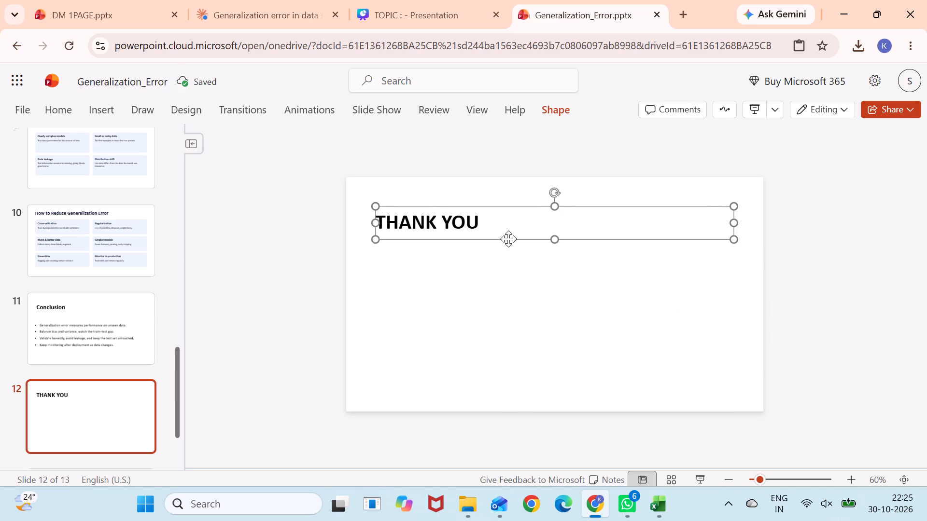
left_click_drag(555, 239, 615, 286)
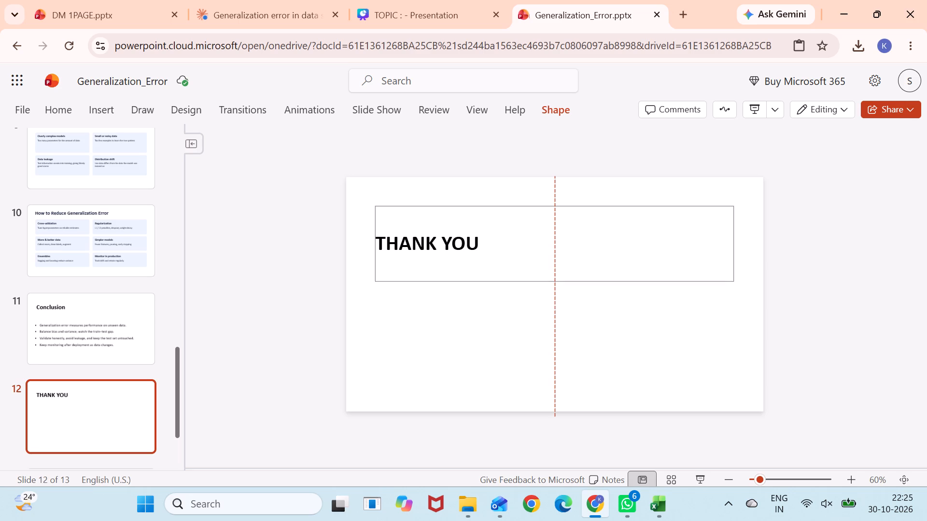
left_click_drag(615, 286, 710, 373)
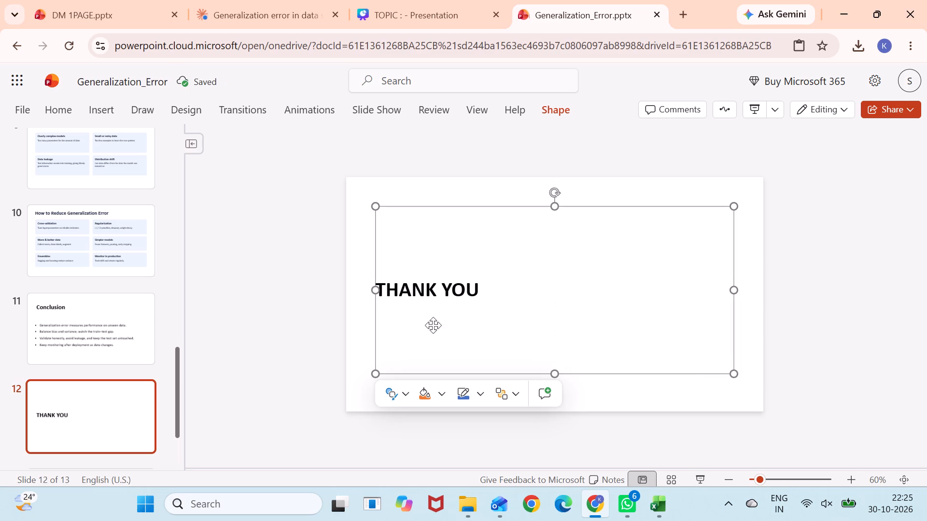
left_click_drag(375, 290, 473, 300)
left_click_drag(596, 295, 560, 292)
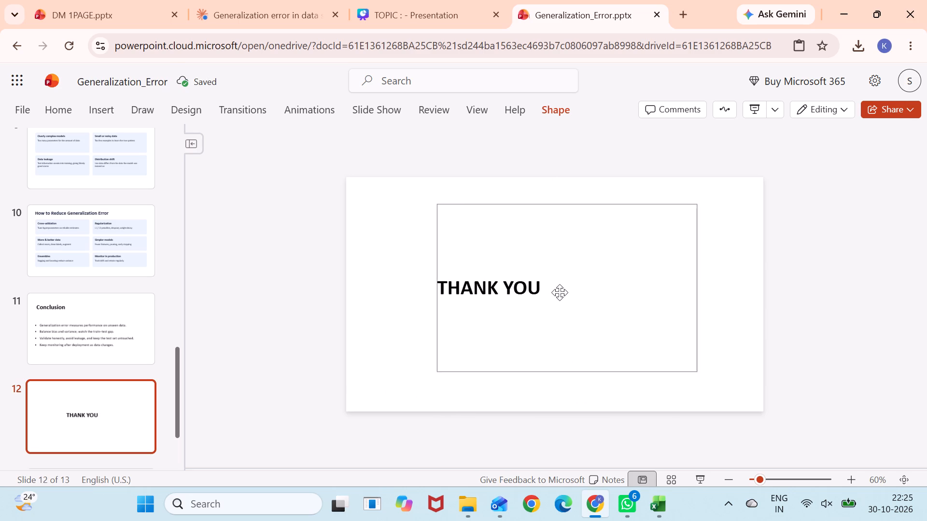
left_click_drag(560, 292, 560, 292)
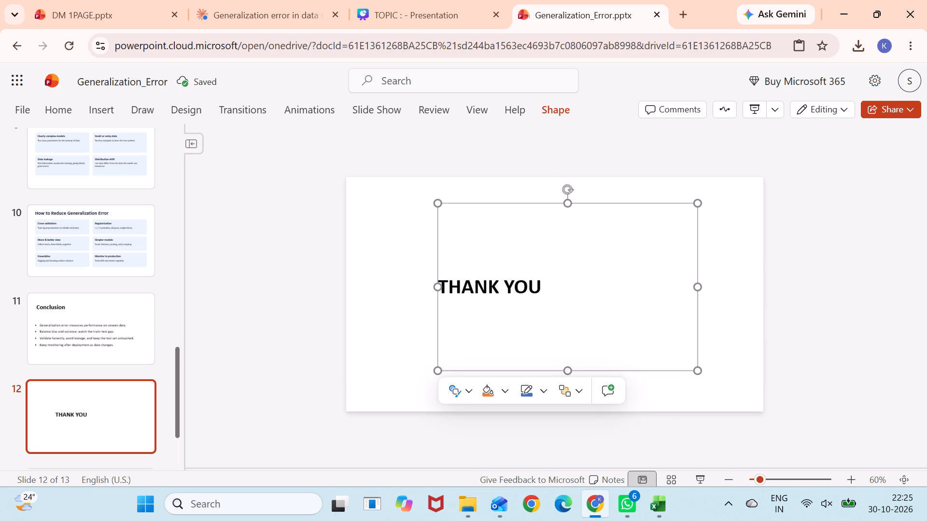
Set the font size of the THANK YOU title on slide 12 to 44.
key("ctrl+a")
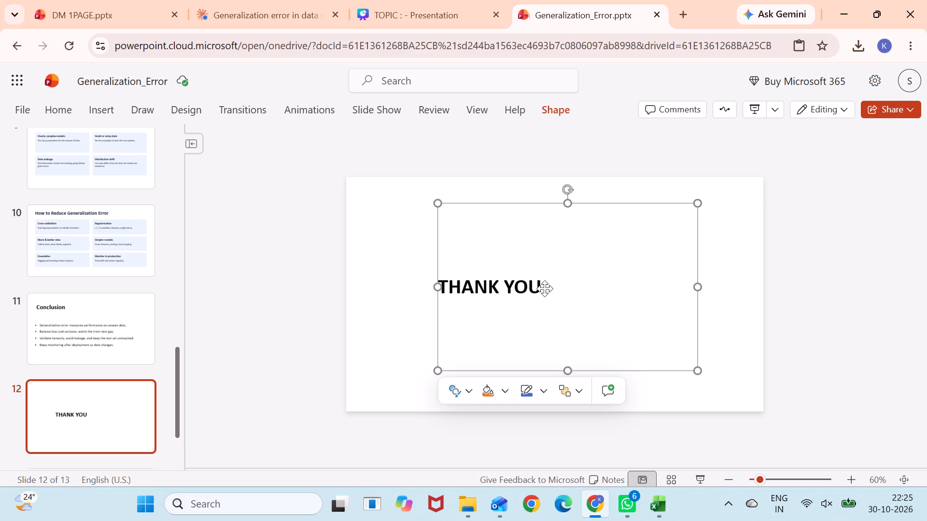
left_click(535, 288)
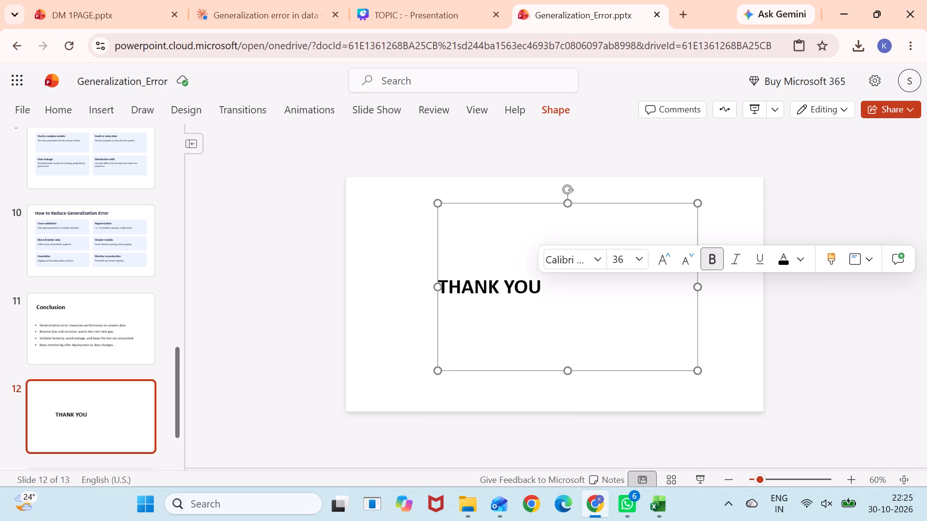
key("ctrl+a")
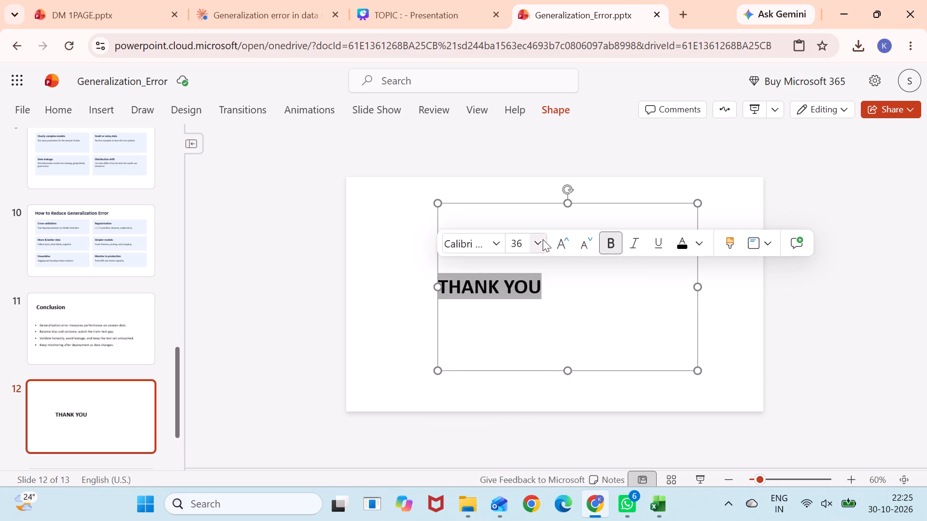
left_click(540, 238)
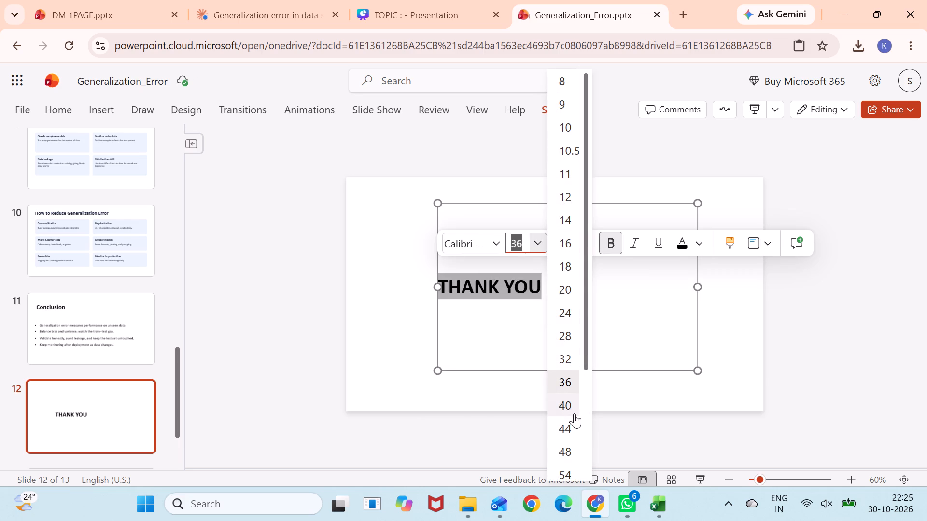
left_click(568, 426)
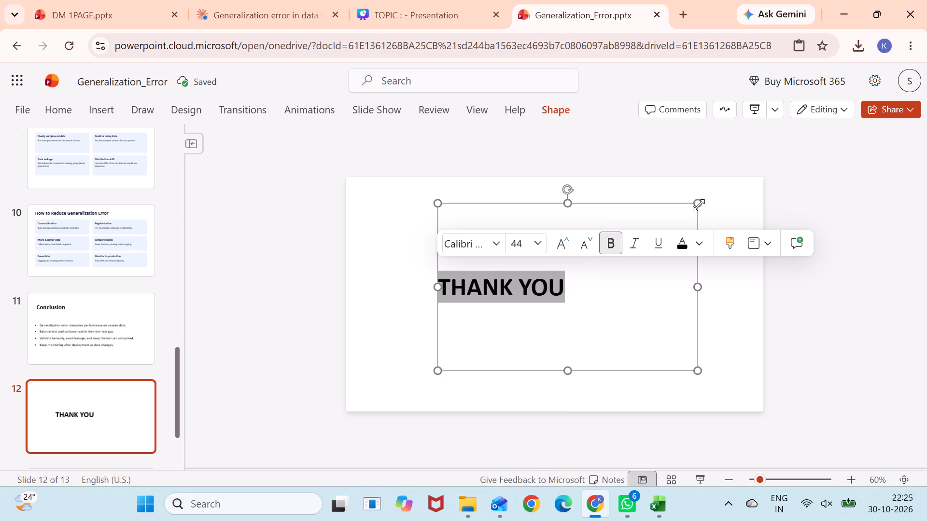
Shrink the THANK YOU title box to fit closely around its single line of text, and extend its left edge slightly outward.
left_click_drag(698, 205, 564, 247)
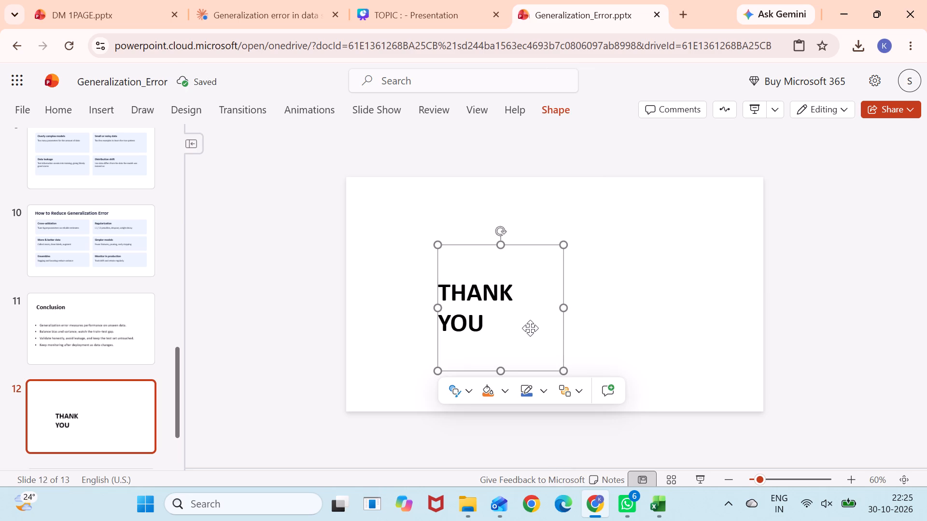
left_click_drag(567, 309, 685, 278)
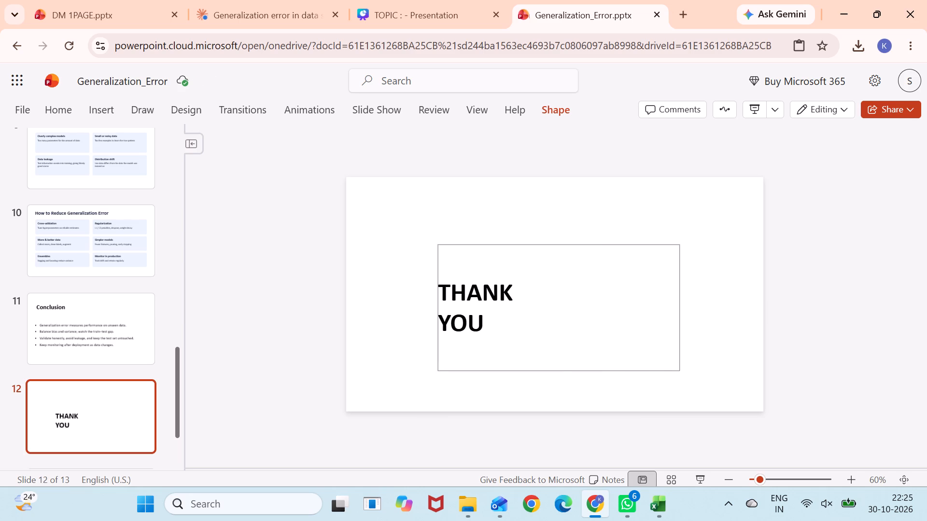
left_click_drag(685, 278, 688, 277)
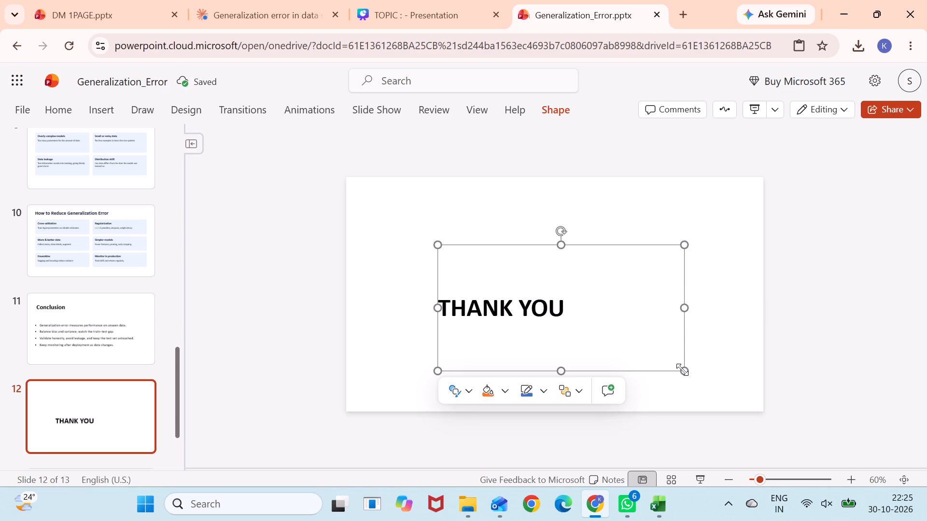
left_click_drag(682, 370, 676, 320)
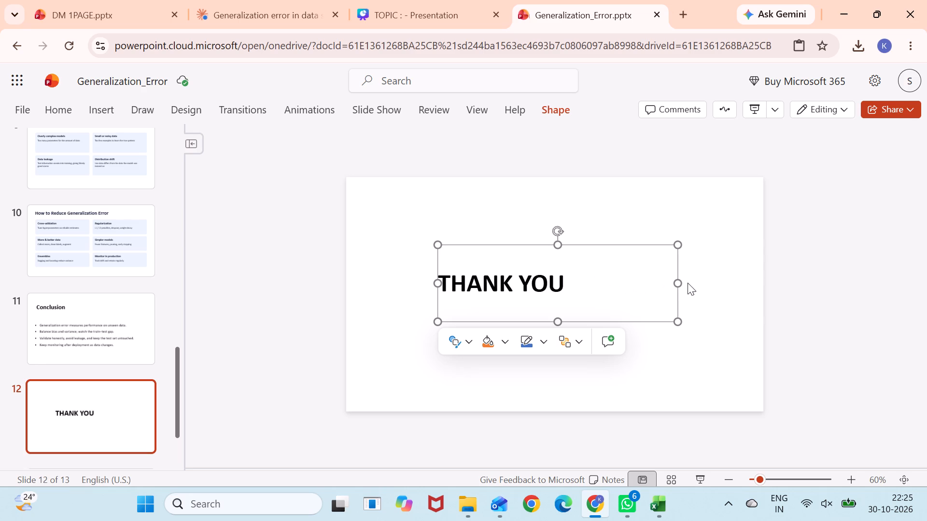
left_click_drag(676, 280, 585, 280)
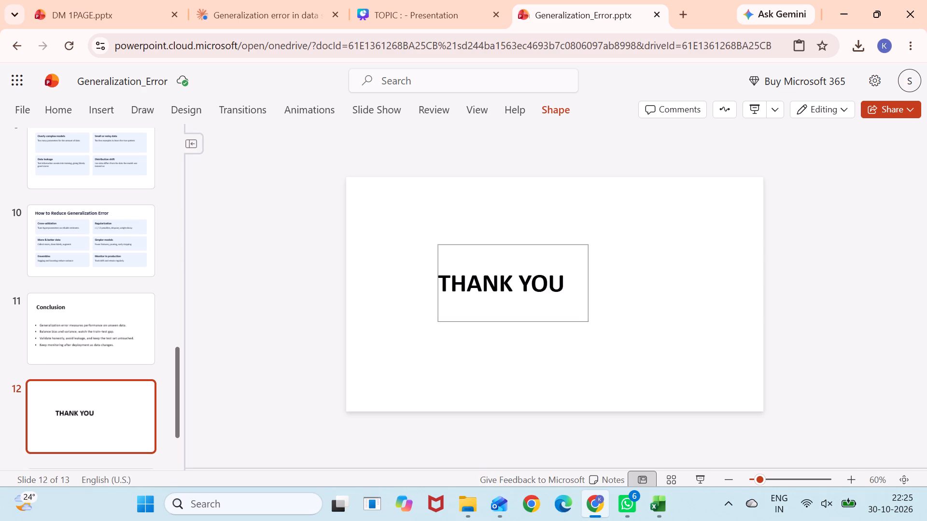
left_click_drag(585, 280, 576, 279)
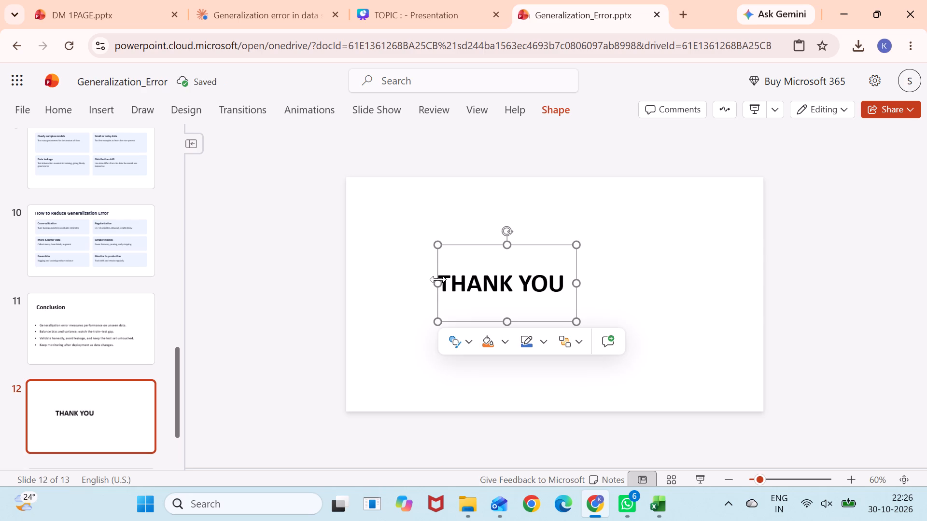
left_click_drag(439, 283, 416, 285)
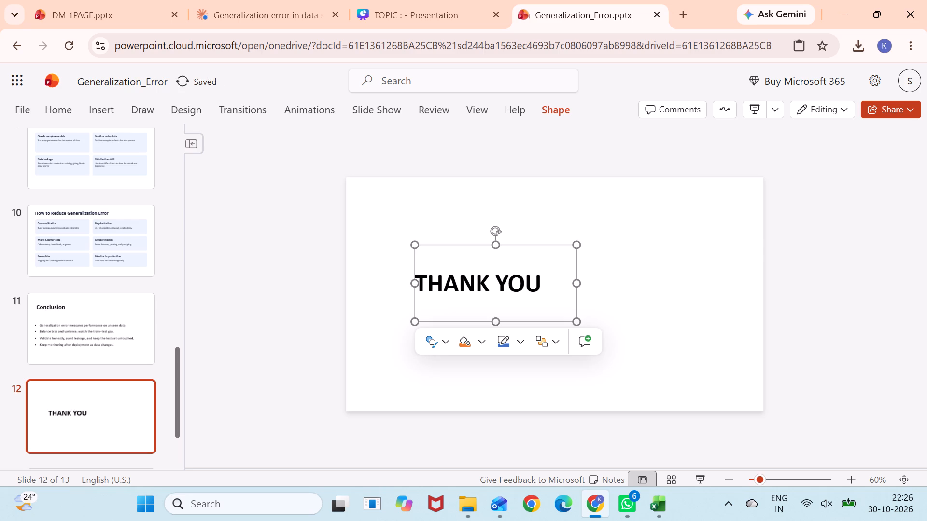
Indent the THANK YOU text within its box with five leading spaces.
left_click(418, 282)
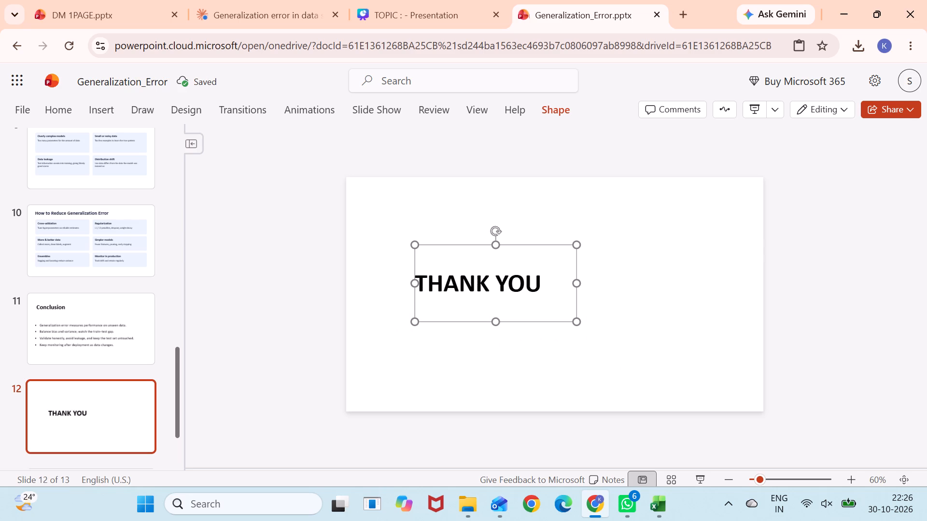
key("space")
key("space")
key("space")
key("space")
key("space")
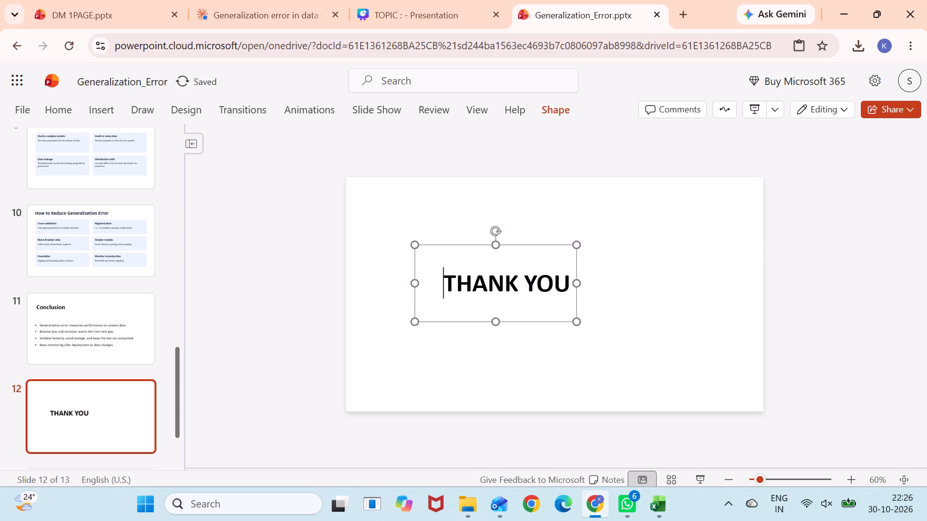
Widen the THANK YOU title box so its right edge ends just inside the slide's right edge.
left_click_drag(577, 282, 785, 292)
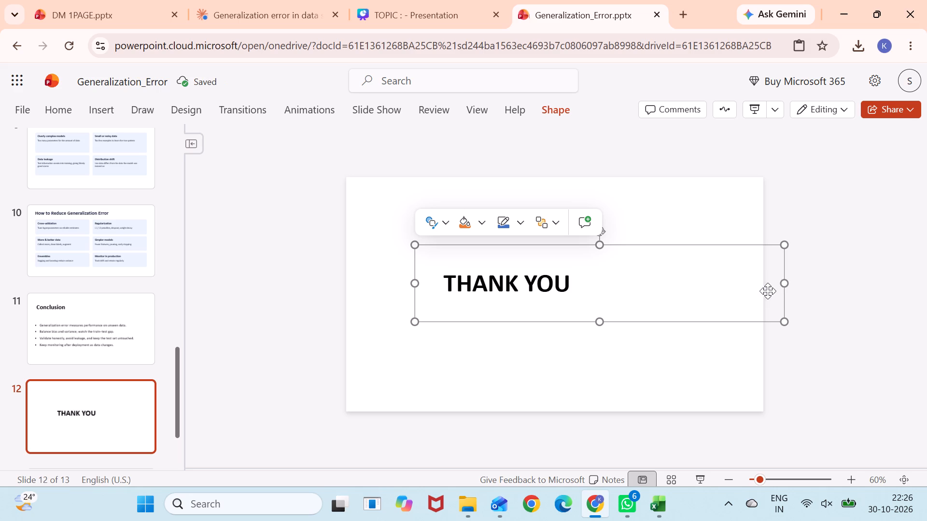
left_click_drag(787, 284, 745, 284)
Shift THANK YOU closer to the horizontal middle of slide 12 by adding six more leading spaces before it.
left_click(745, 284)
key("space")
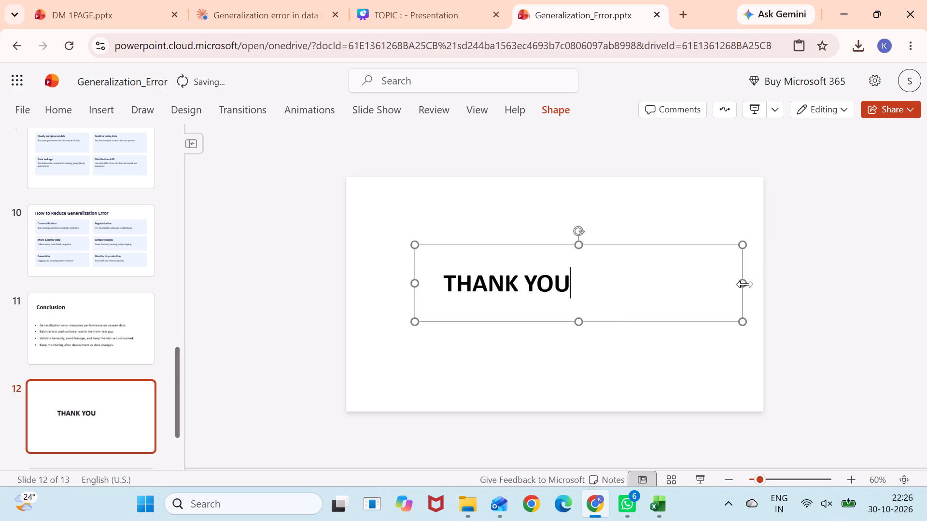
key("Left")
key("Left")
key("Left")
key("Left")
key("Left")
key("Left")
key("Left")
key("Left")
key("Left")
key("Left")
key("space")
key("space")
key("space")
key("space")
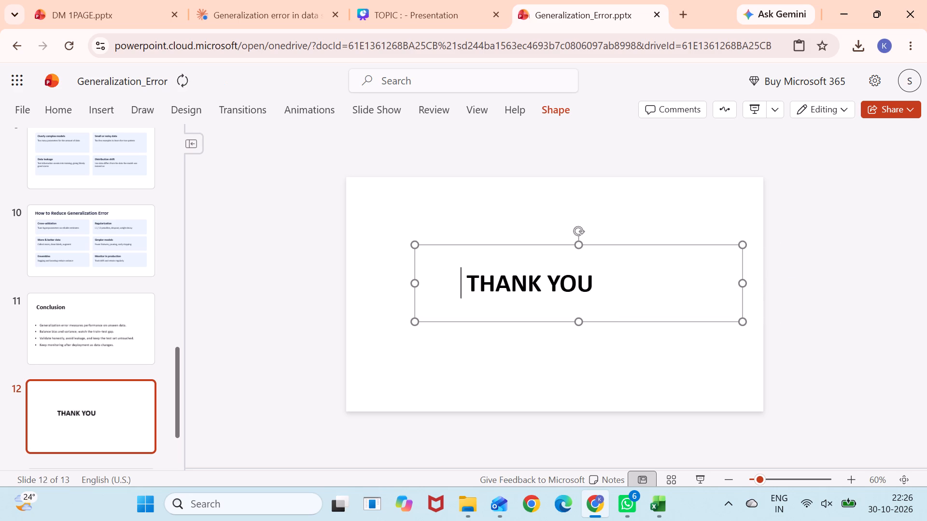
key("space")
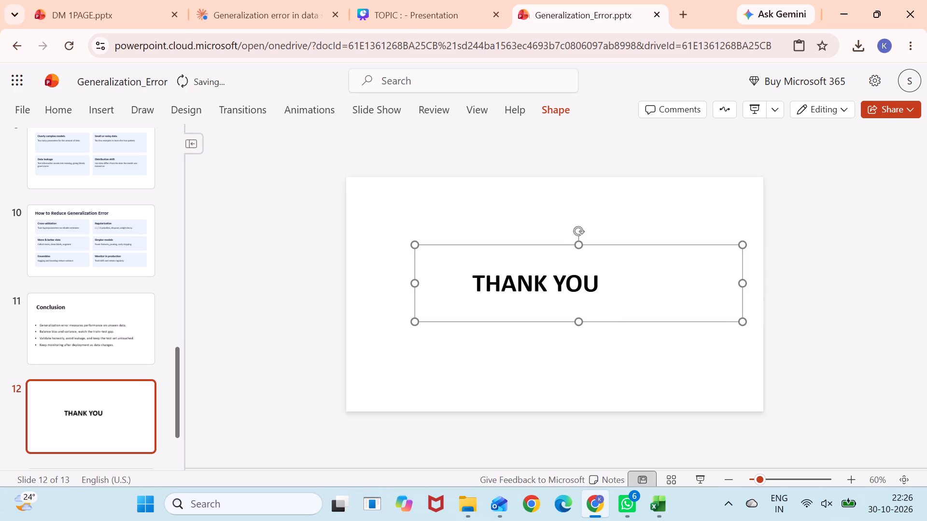
key("space")
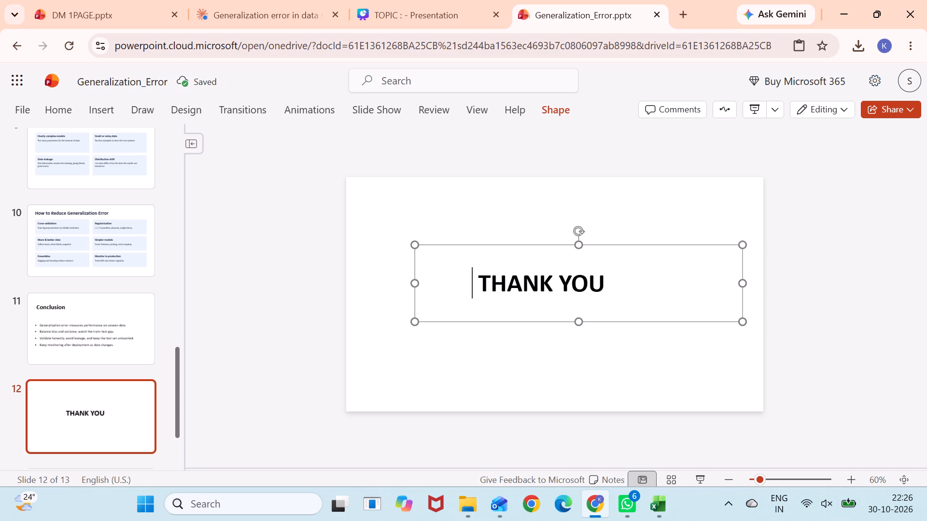
key("space")
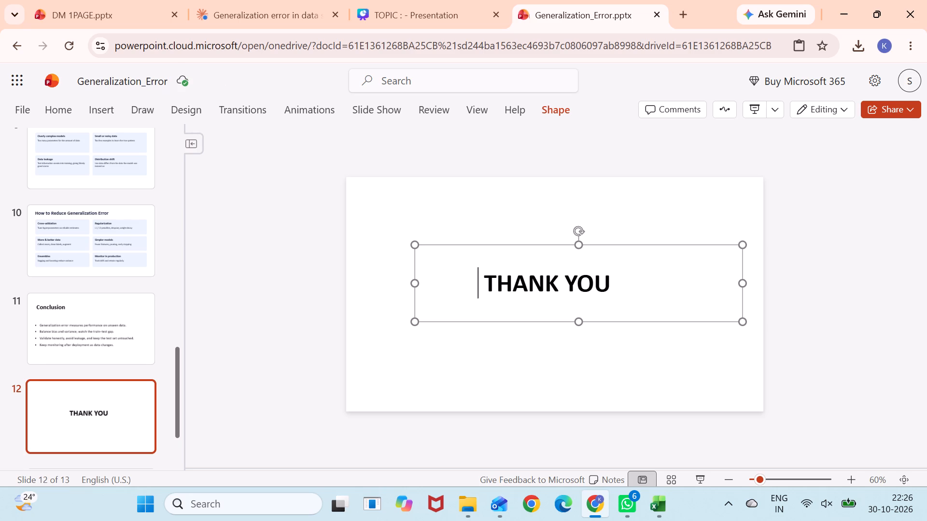
key("Right")
key("BackSpace")
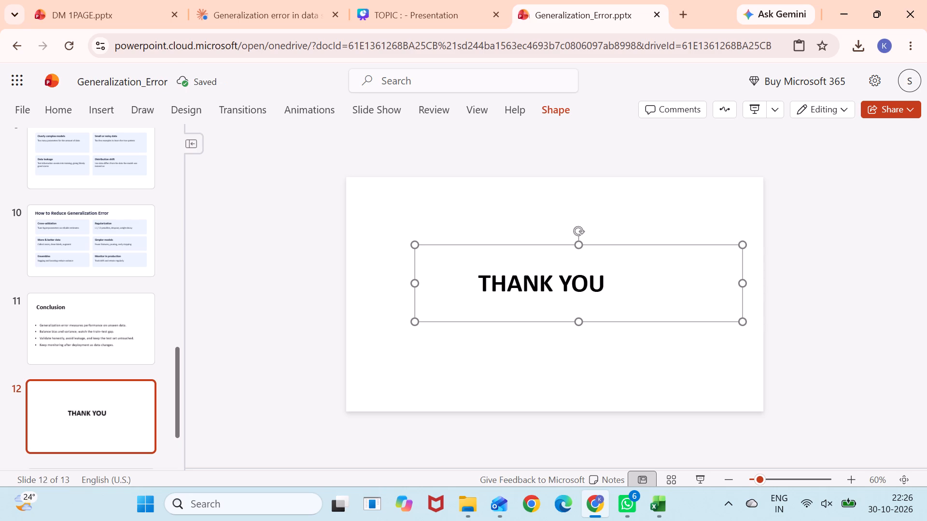
Look back over the earlier slides of the deck.
scroll(110, 230, "up", 5)
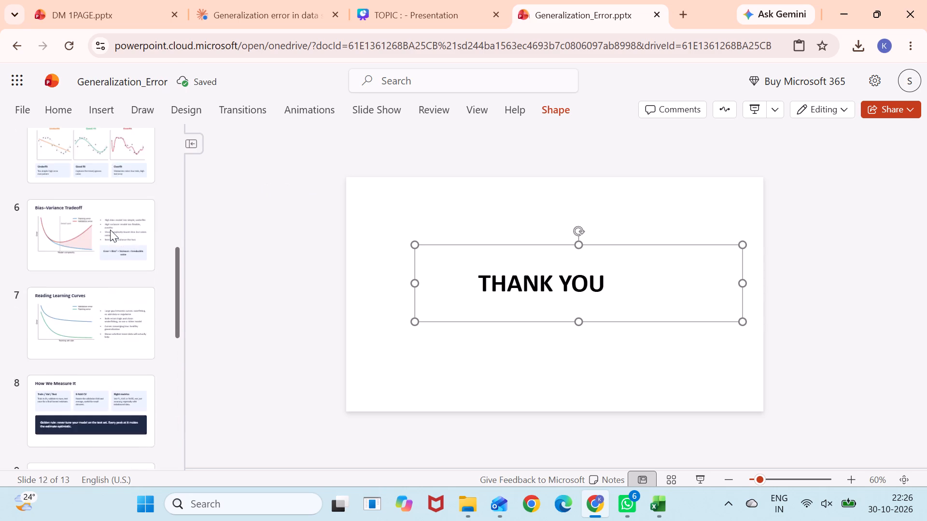
Cut the dark "Generalization Error" title slide from the start of the deck.
scroll(110, 230, "up", 3)
left_click(101, 159)
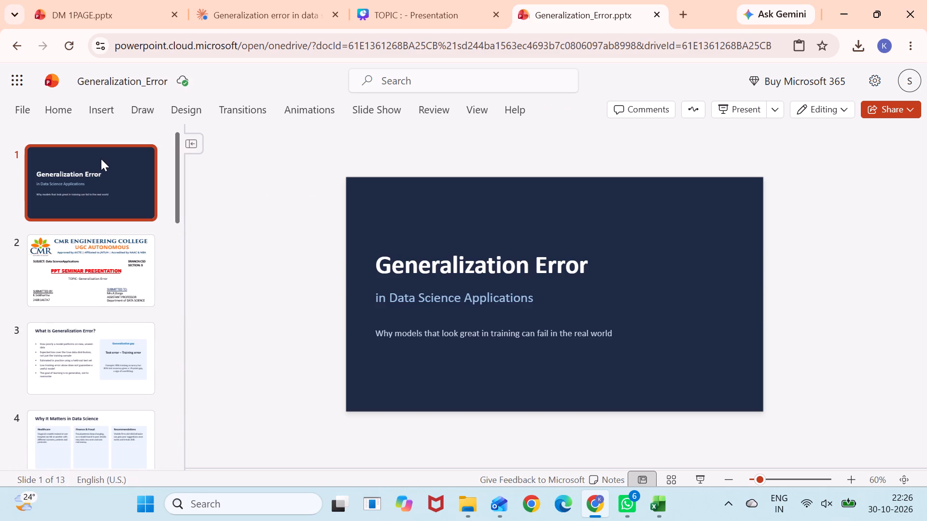
right_click(103, 185)
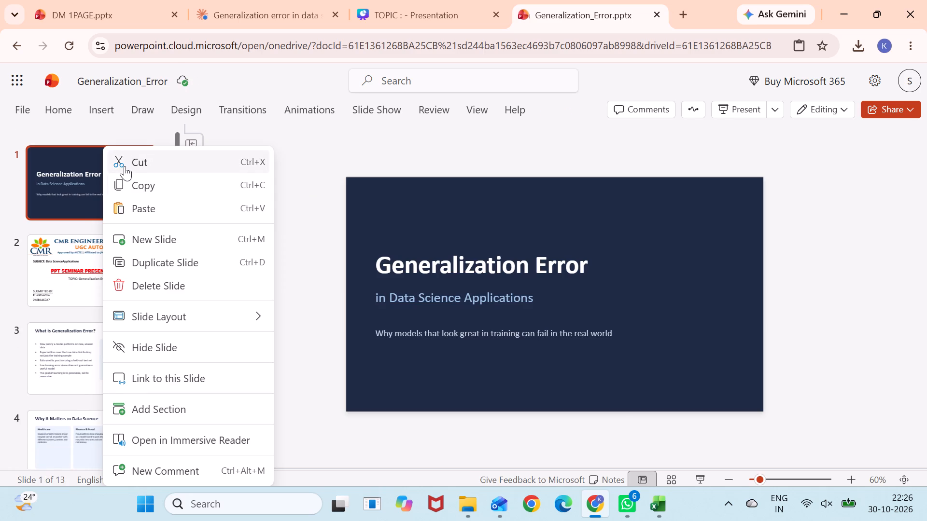
left_click(122, 165)
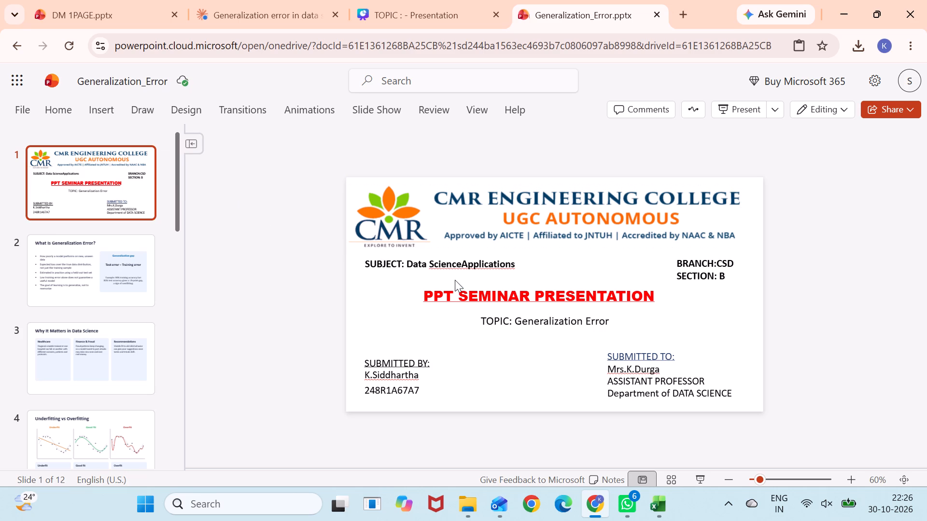
Insert a space between "Science" and "Applications" in the cover page's SUBJECT line.
left_click(461, 264)
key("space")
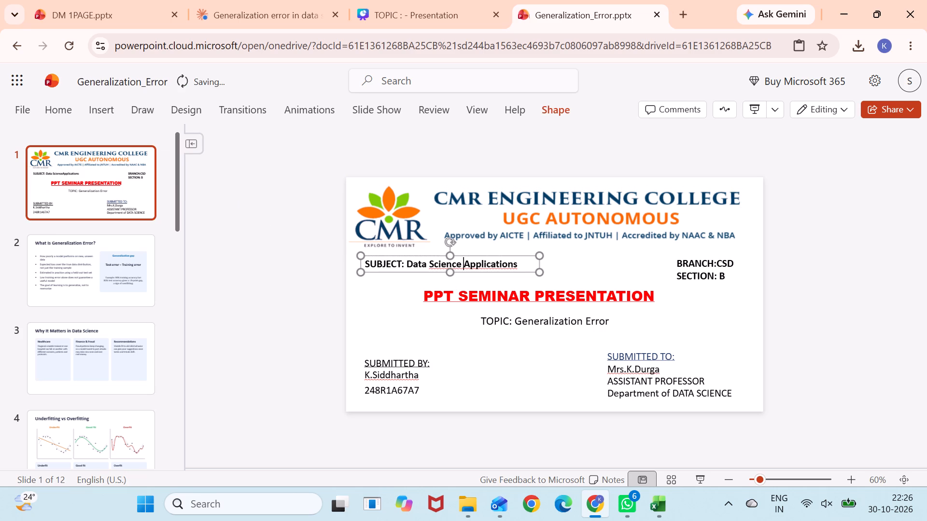
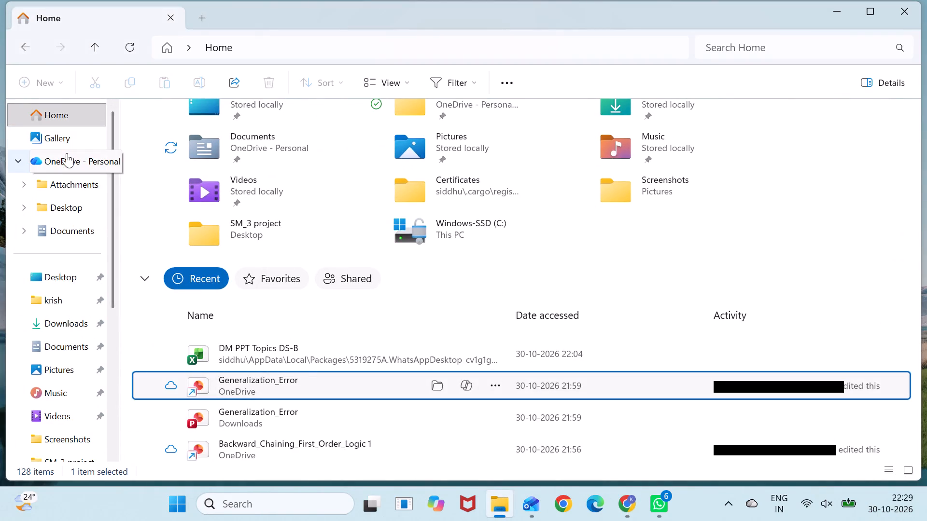
left_click(67, 153)
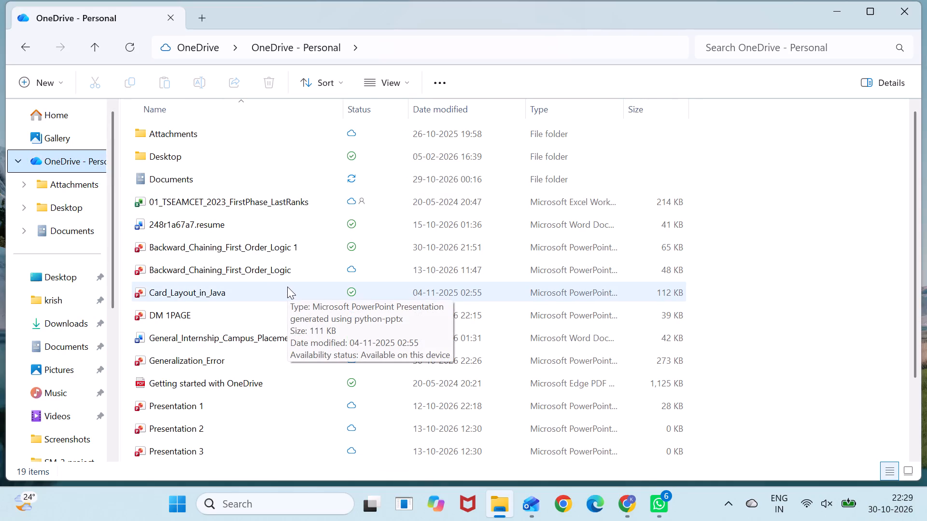
scroll(287, 287, "down", 1)
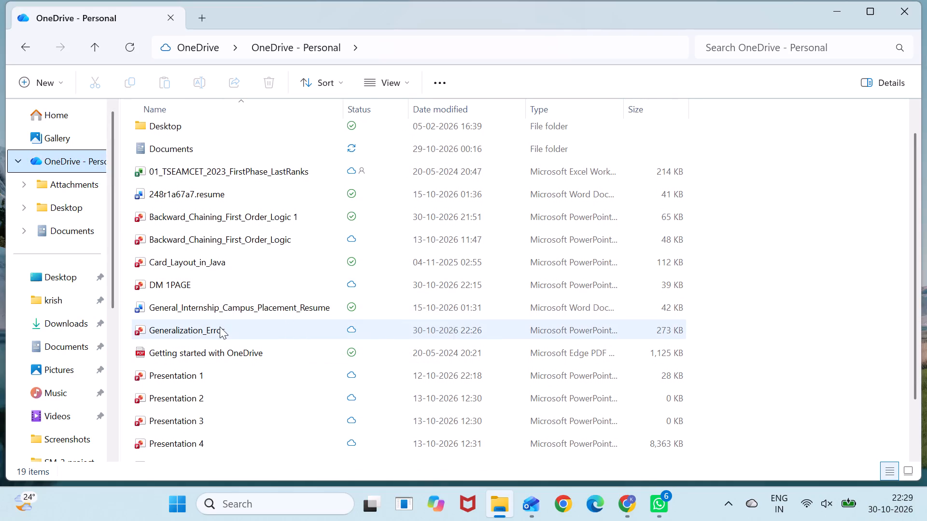
double_click(220, 327)
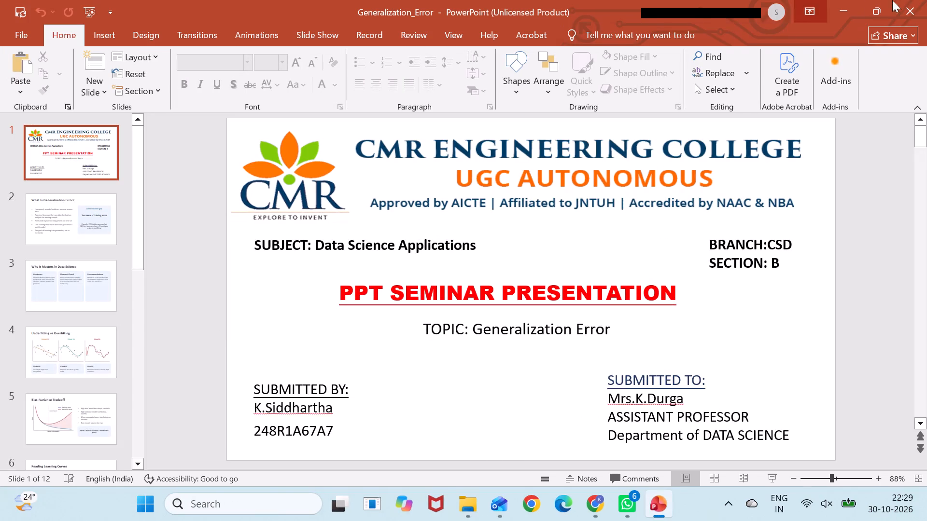
left_click(926, 0)
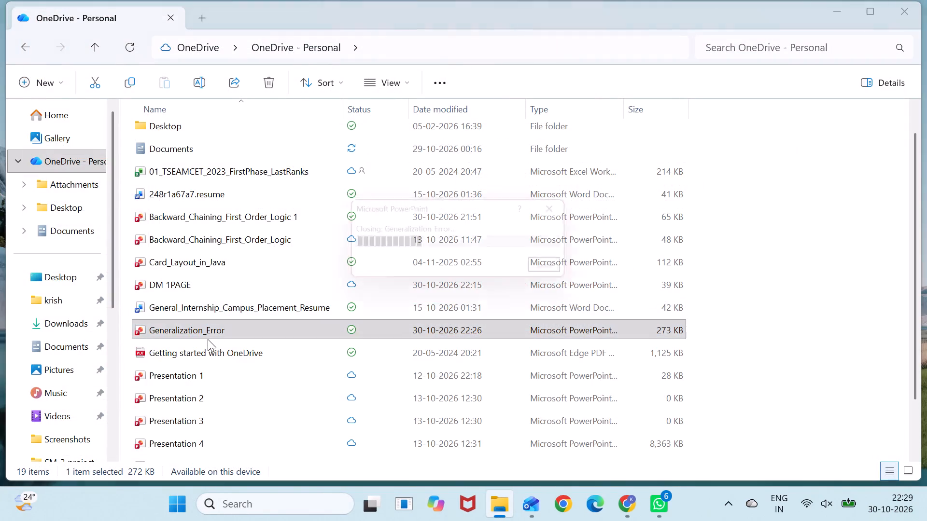
Copy the Generalization_Error presentation file from the OneDrive - Personal folder.
left_click(131, 80)
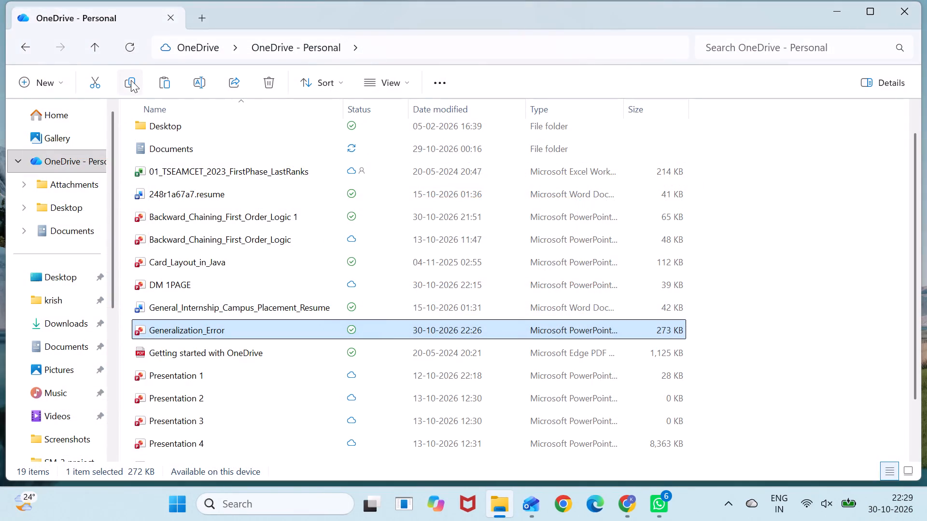